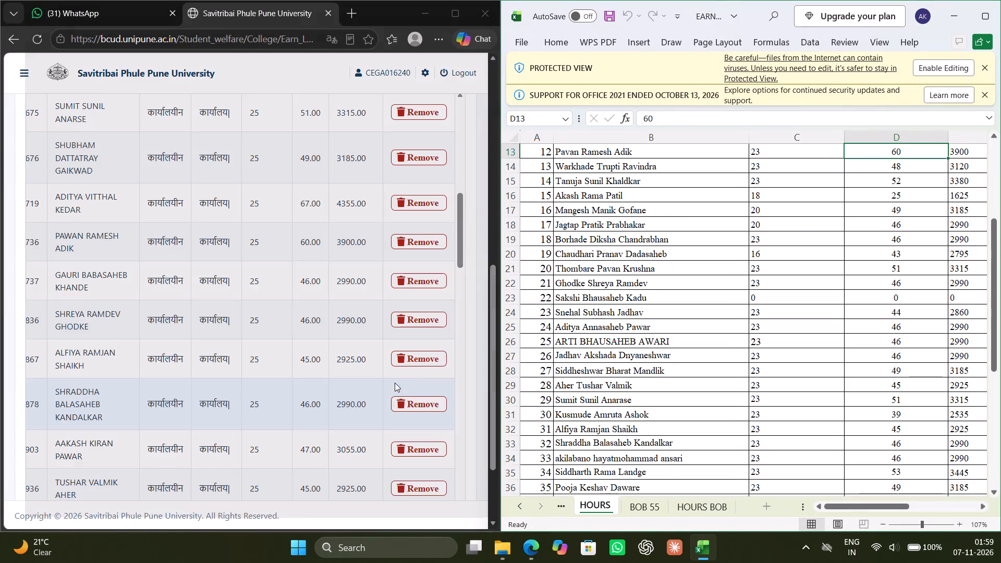
# Compare the students' hours and amounts in the university portal list with the matching rows of the HOURS sheet.
pyautogui.scroll(-1, 304, 338)
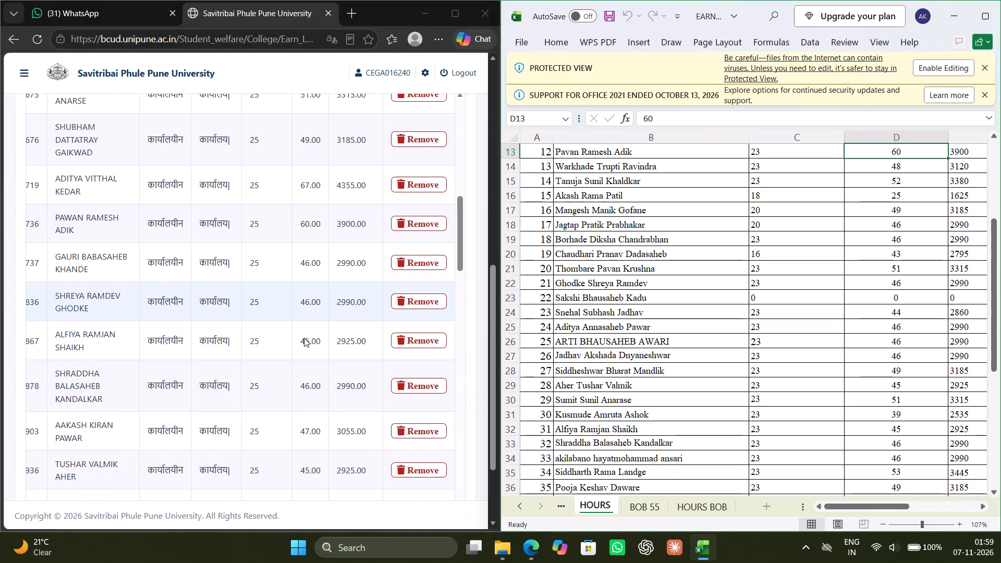
pyautogui.scroll(-1, 304, 338)
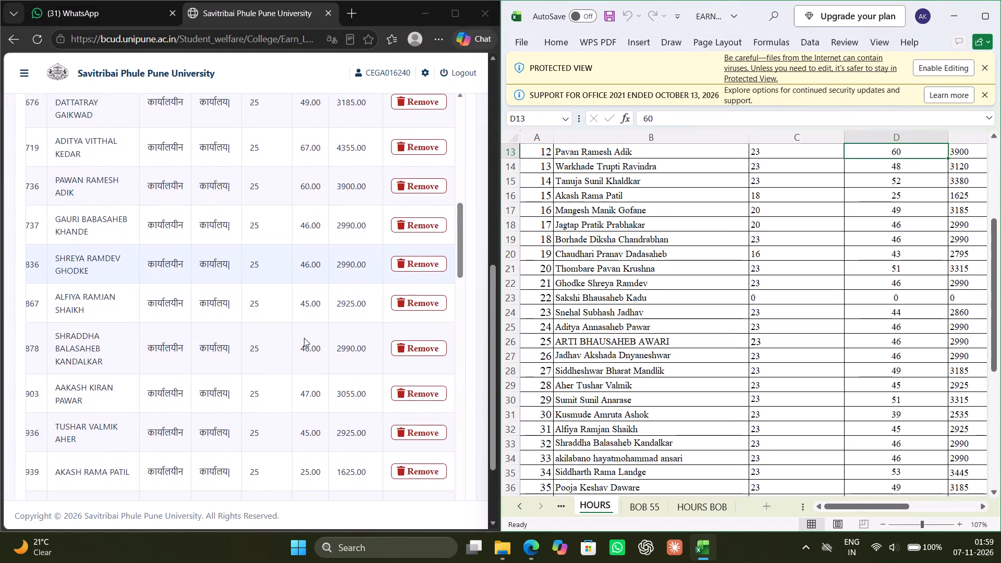
pyautogui.scroll(-1, 304, 338)
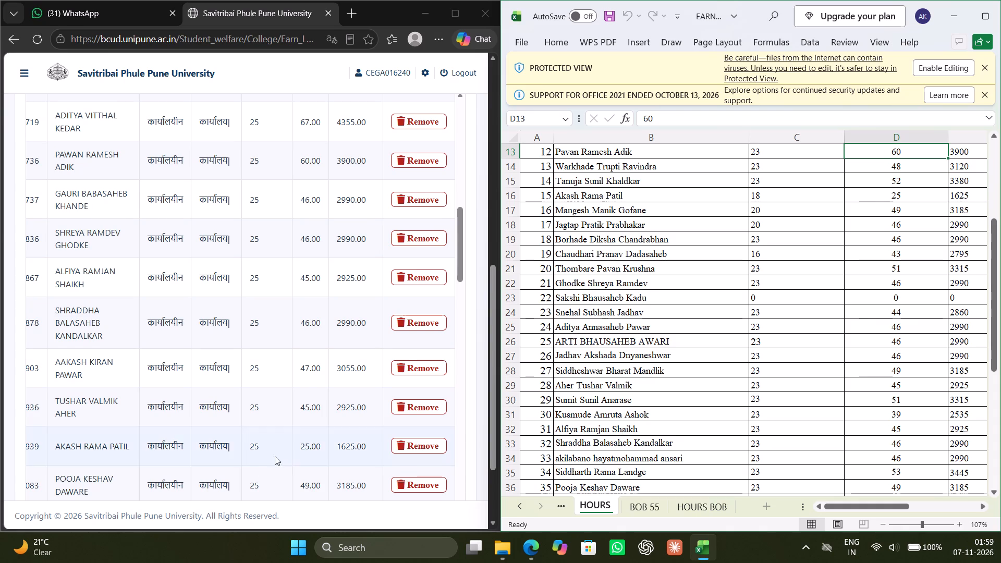
pyautogui.scroll(-1, 230, 478)
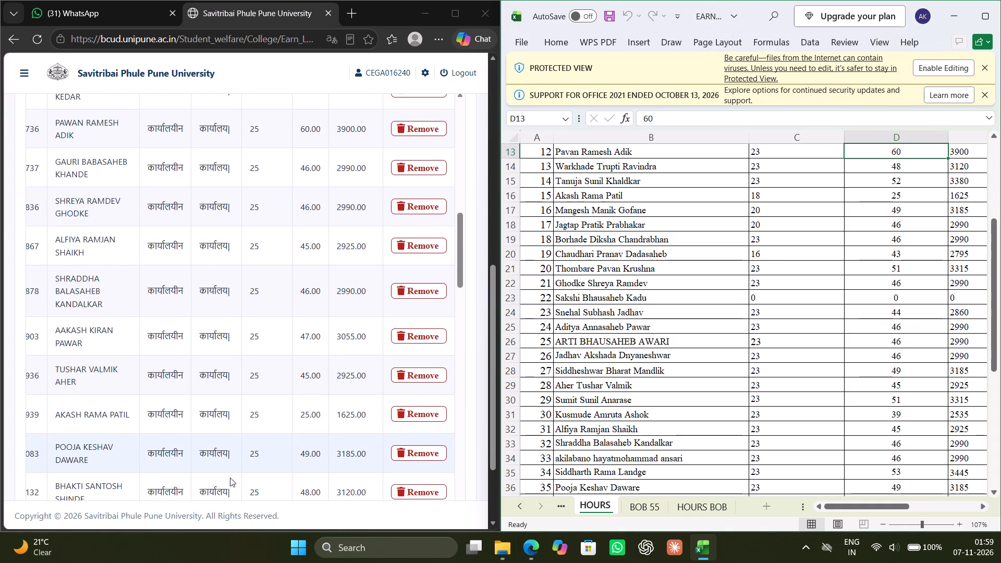
pyautogui.scroll(-1, 230, 478)
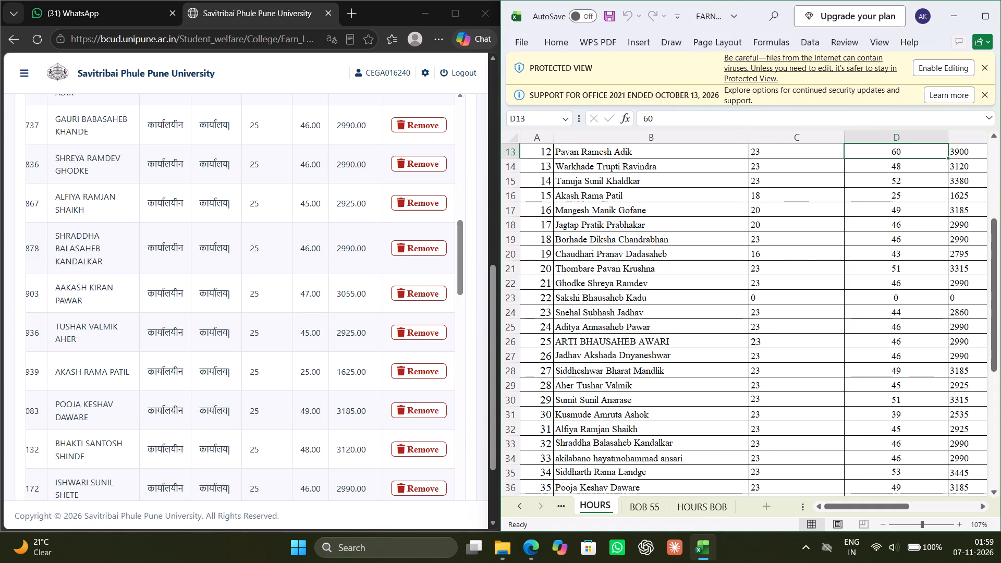
pyautogui.scroll(-1, 579, 333)
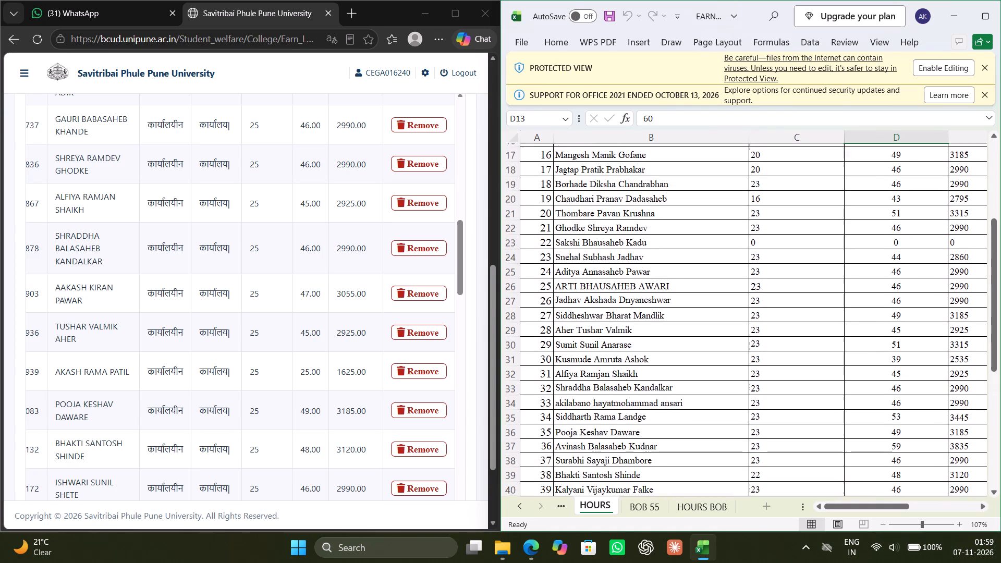
pyautogui.scroll(-1, 579, 333)
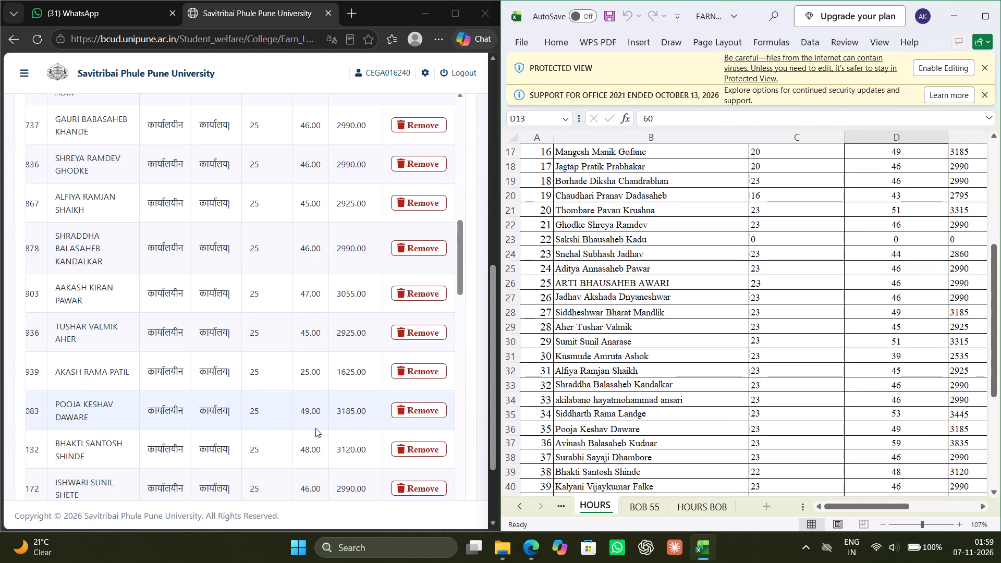
pyautogui.scroll(-1, 314, 451)
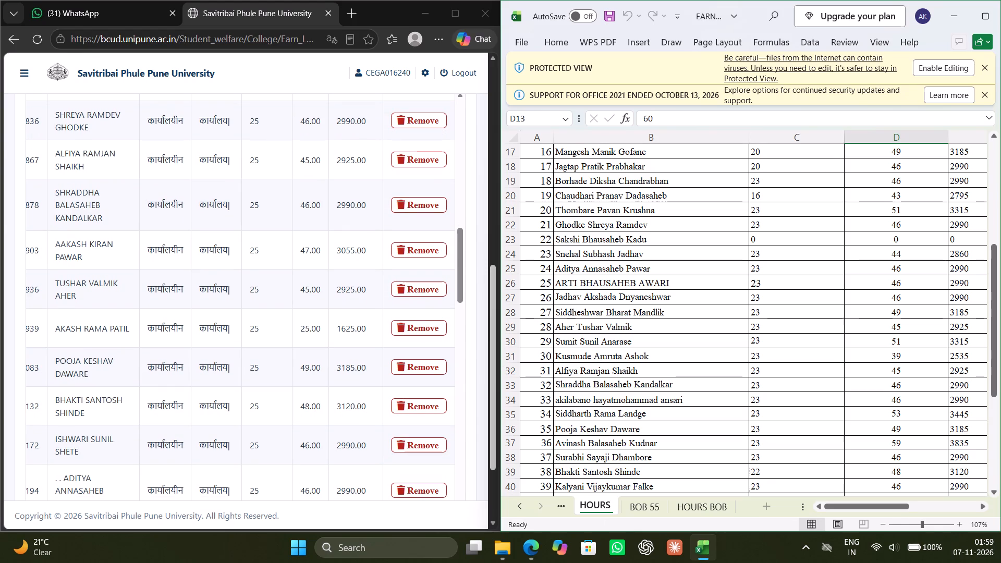
pyautogui.scroll(-1, 581, 389)
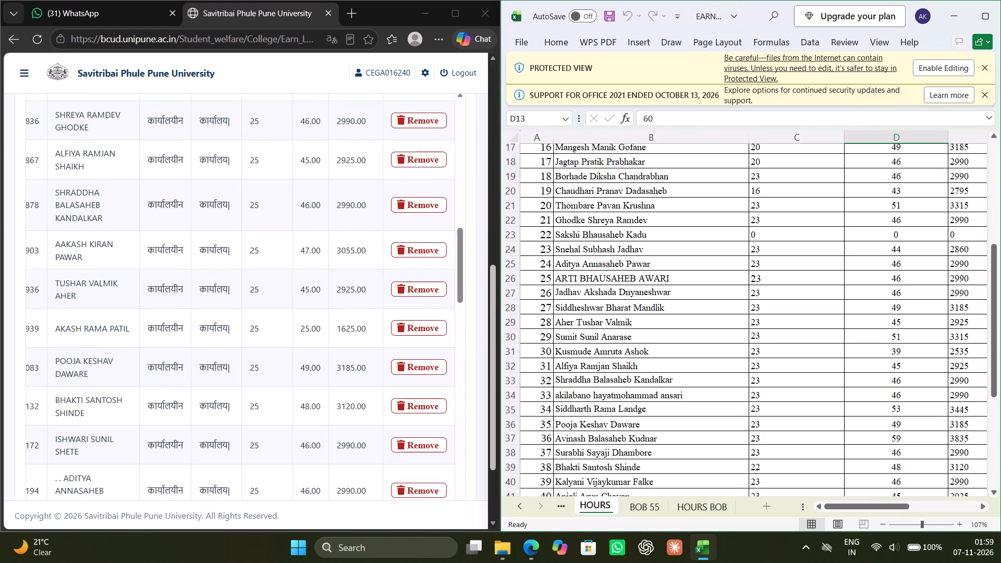
pyautogui.scroll(-2, 581, 389)
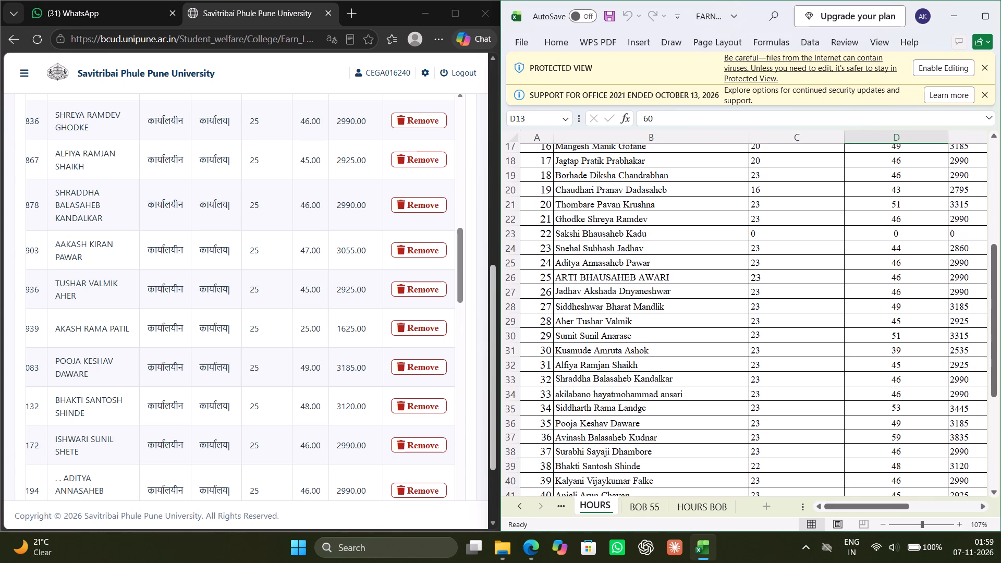
pyautogui.scroll(-1, 581, 389)
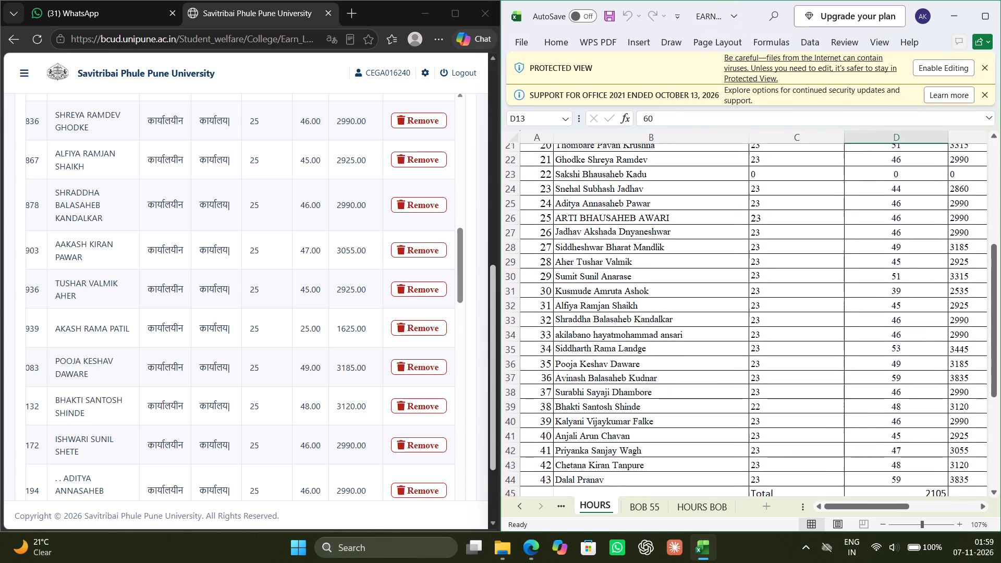
pyautogui.scroll(-1, 581, 389)
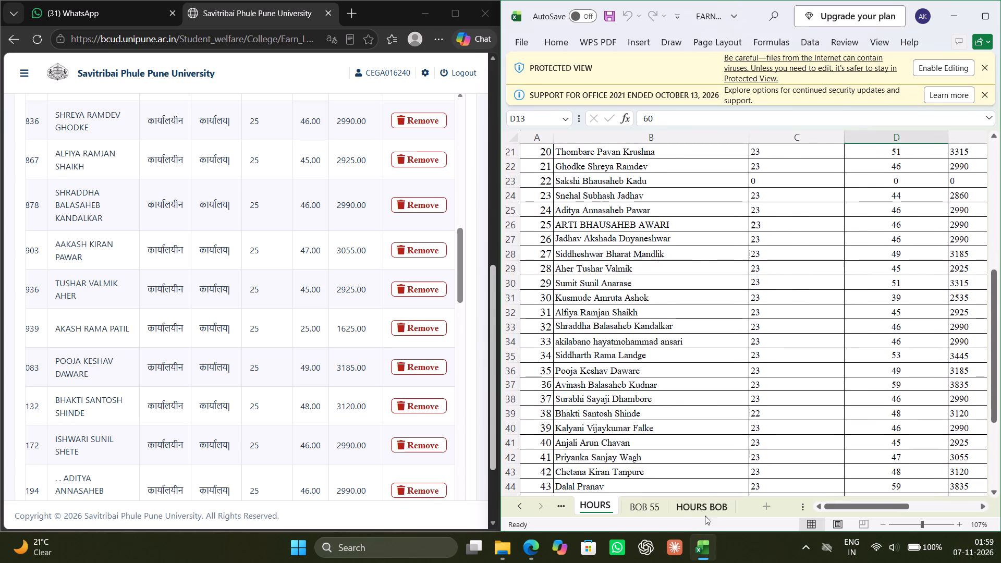
# Check the HOURS BOB sheet's hours and amounts against the following student entries in the portal list.
pyautogui.click(705, 508)
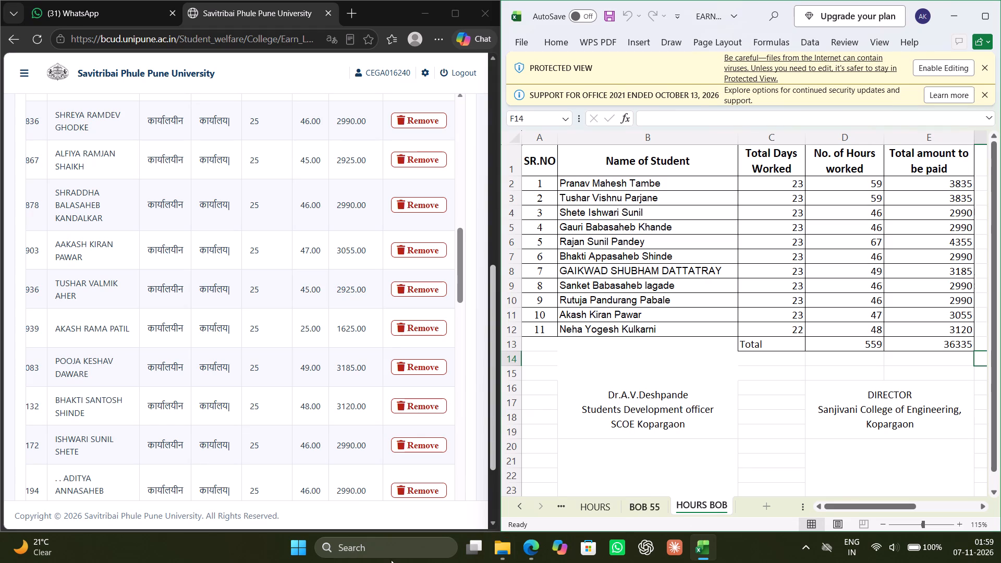
pyautogui.scroll(-1, 363, 486)
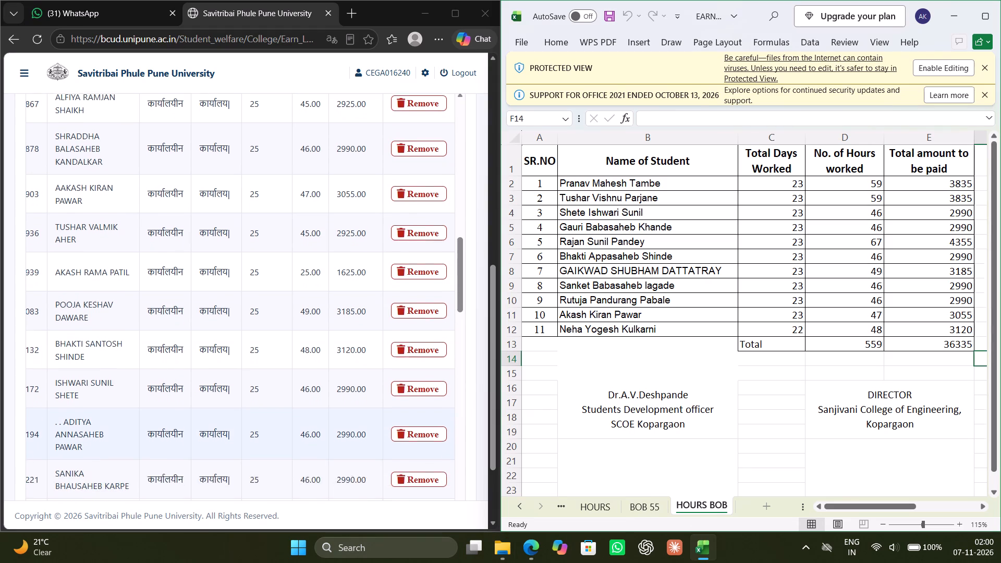
pyautogui.scroll(-1, 363, 486)
# Return to the HOURS sheet and examine its upper rows for the students shown in the portal list.
pyautogui.click(594, 507)
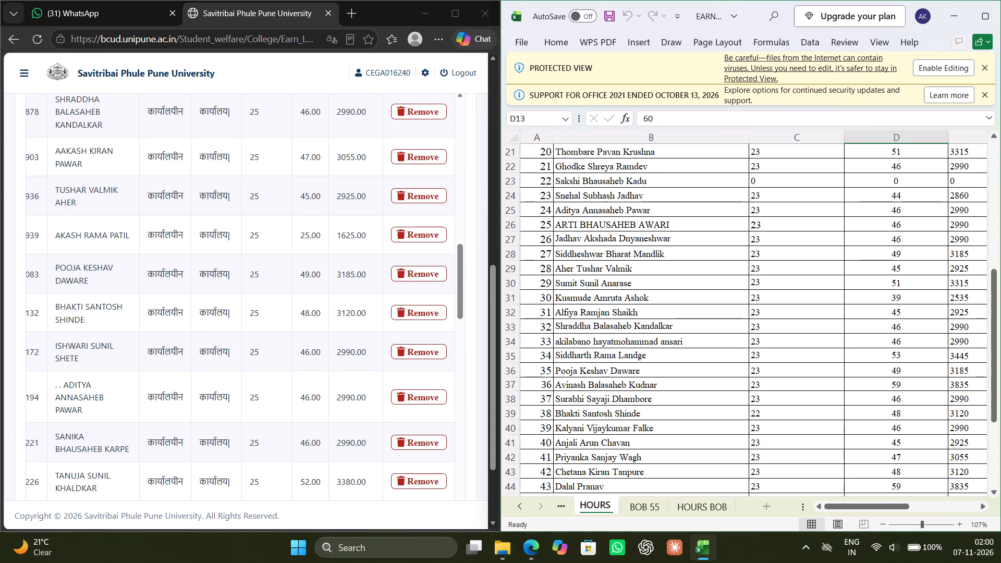
pyautogui.scroll(1, 603, 404)
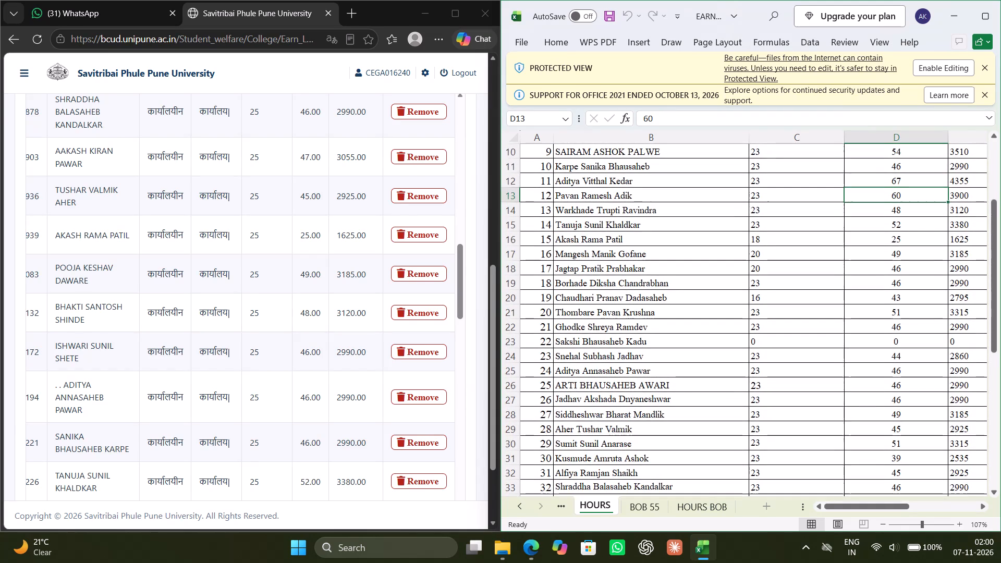
pyautogui.scroll(1, 603, 404)
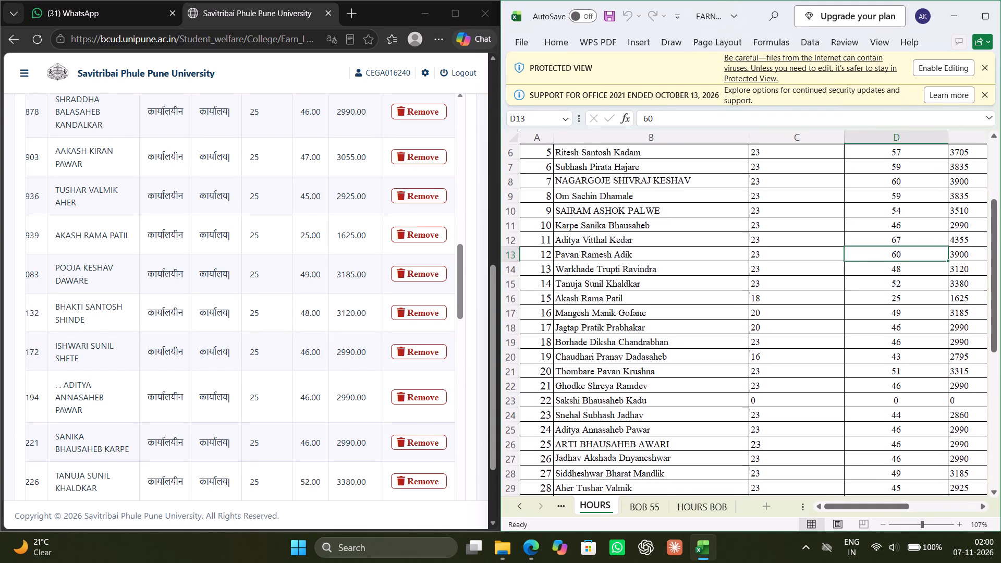
pyautogui.scroll(3, 603, 404)
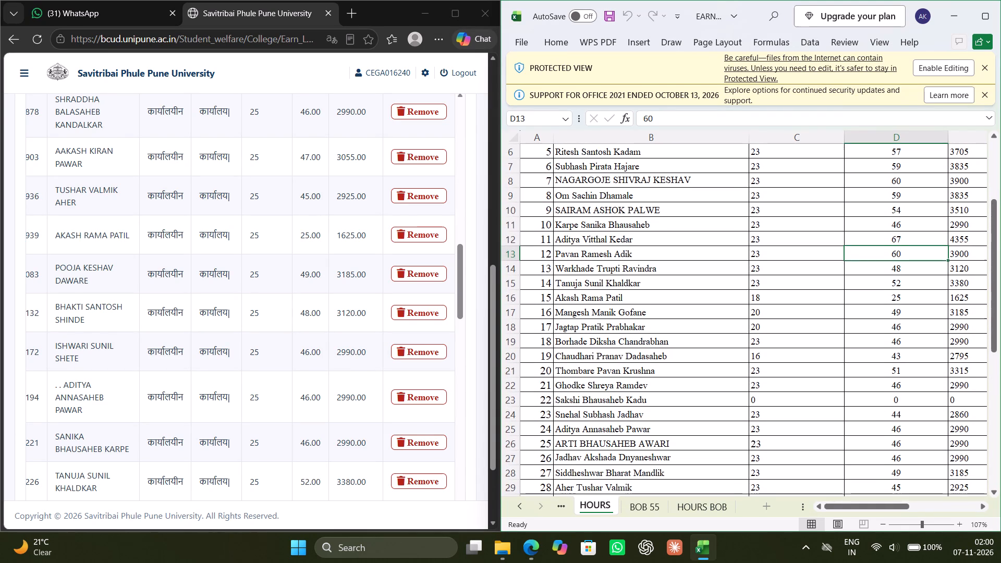
pyautogui.scroll(1, 603, 404)
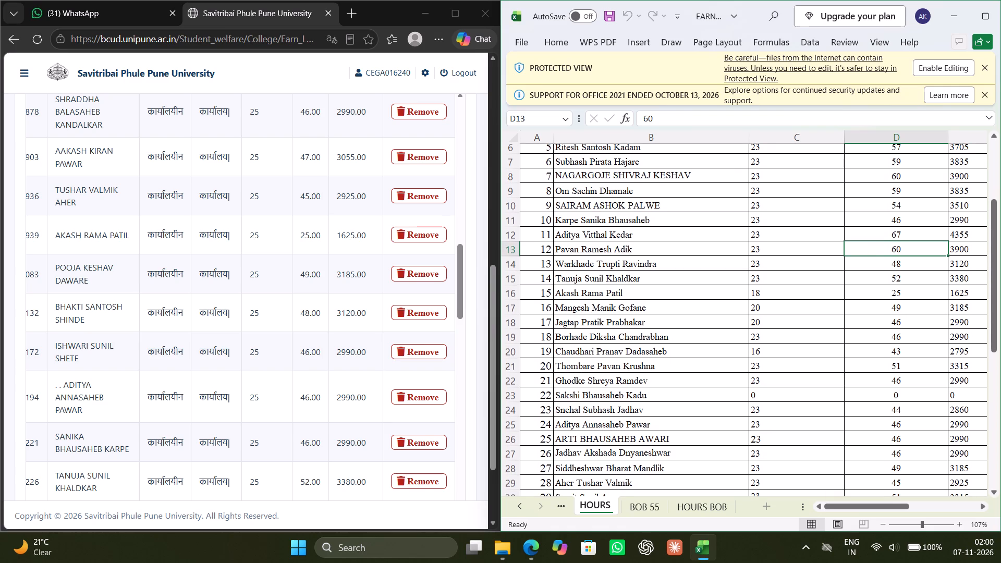
pyautogui.scroll(1, 603, 404)
# Bring up further portal entries and search the HOURS sheet for the matching students' hours and amounts.
pyautogui.scroll(-1, 284, 424)
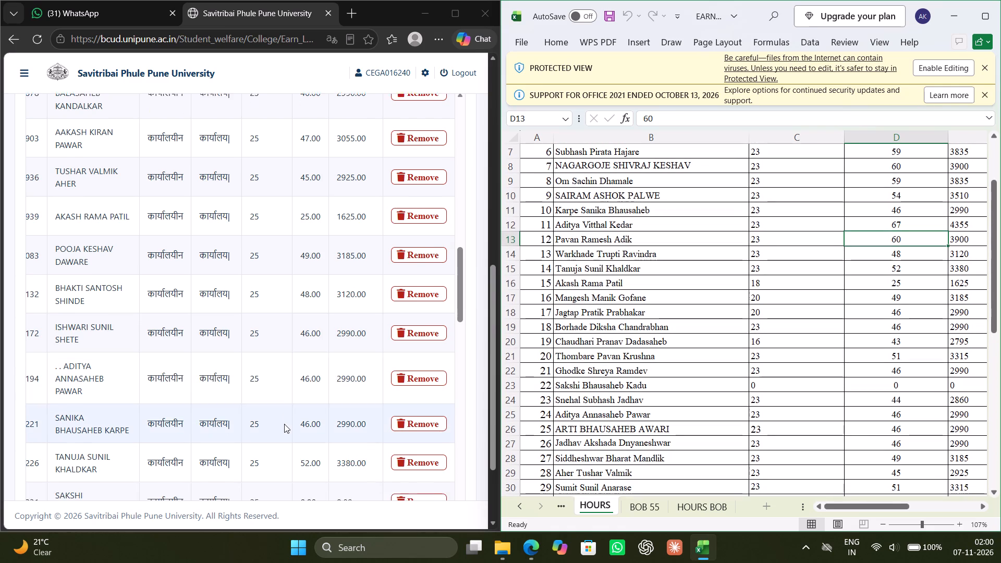
pyautogui.scroll(-1, 284, 424)
pyautogui.scroll(-2, 654, 440)
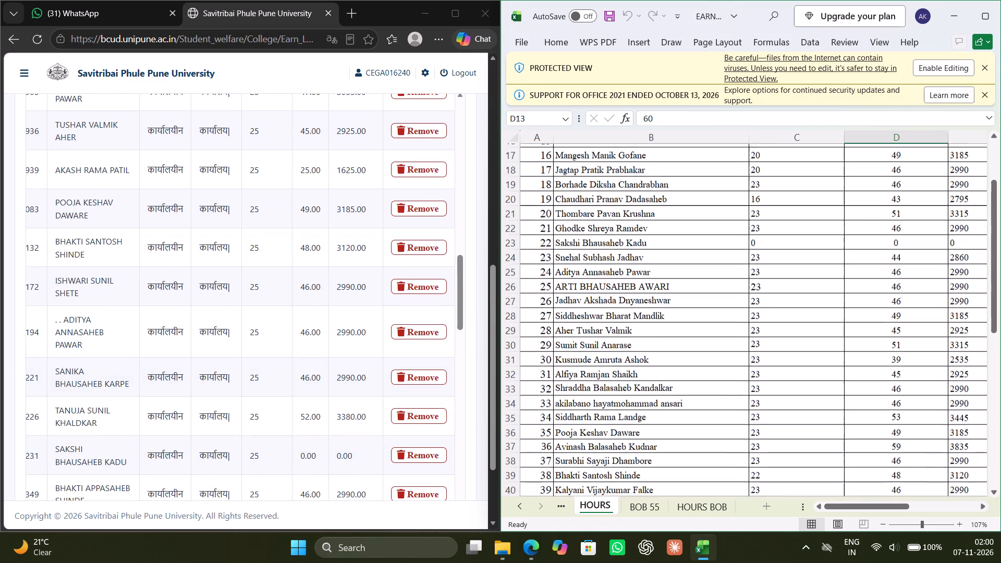
pyautogui.scroll(-1, 654, 440)
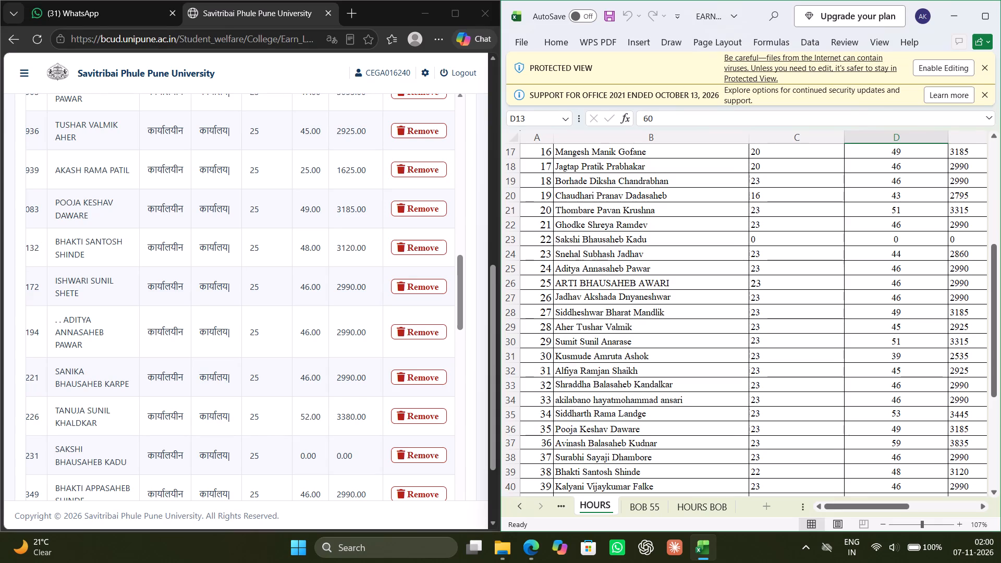
pyautogui.scroll(-1, 629, 448)
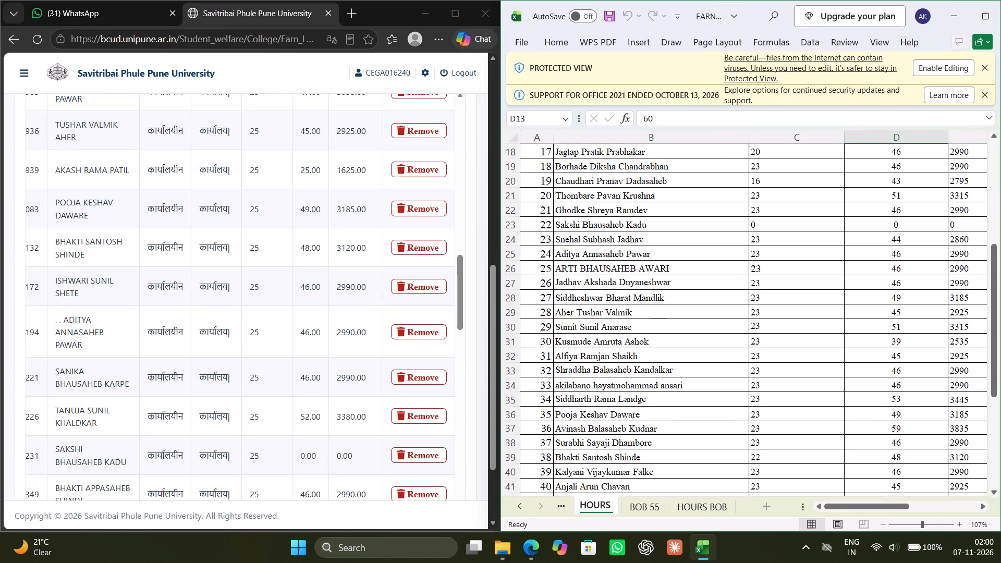
pyautogui.scroll(-1, 629, 448)
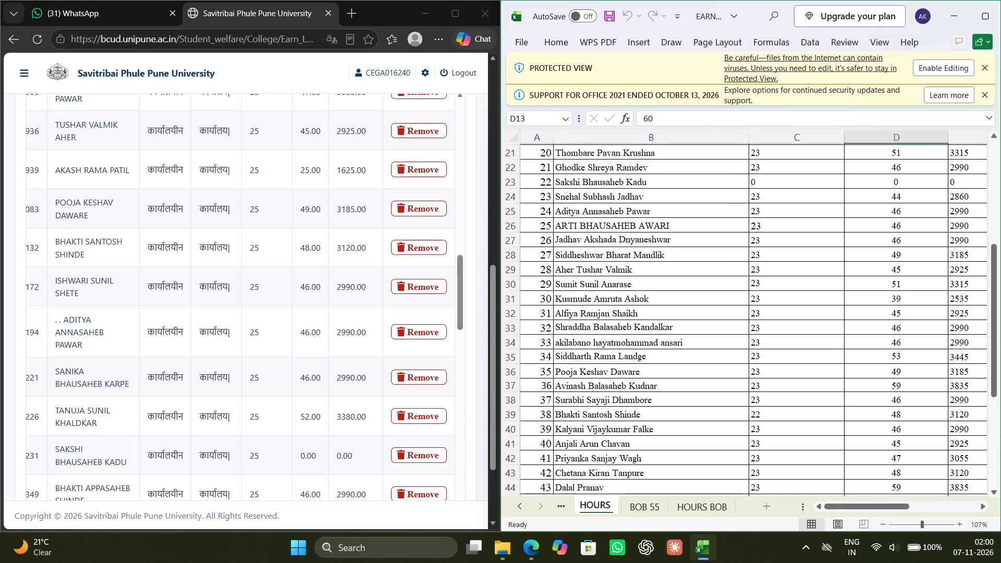
pyautogui.scroll(-1, 629, 448)
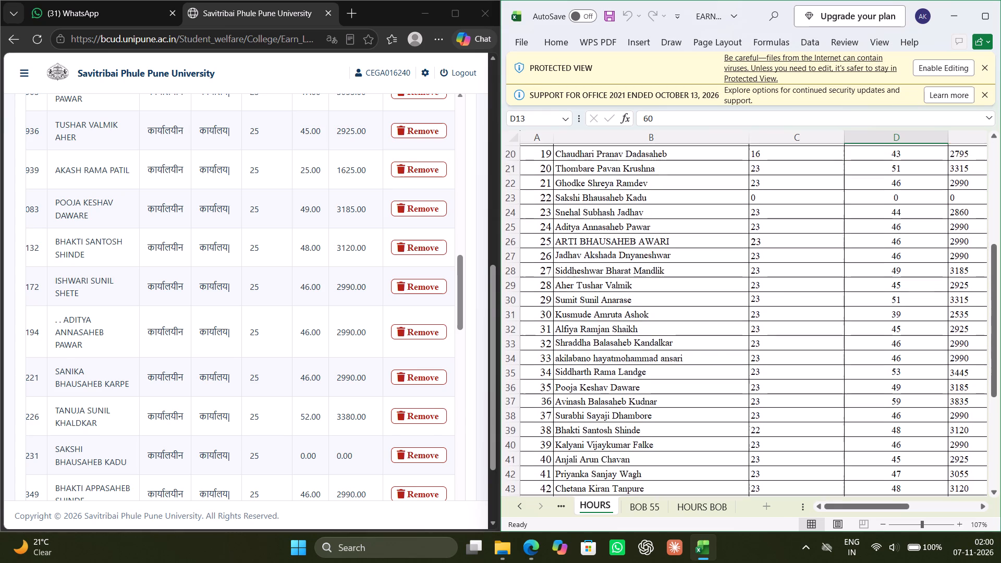
pyautogui.scroll(-1, 629, 448)
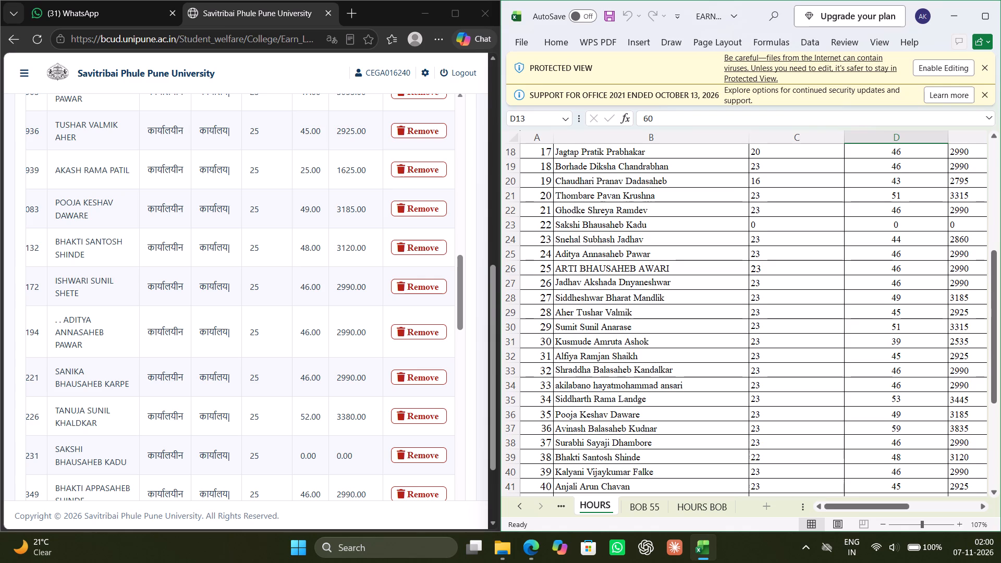
pyautogui.scroll(2, 629, 448)
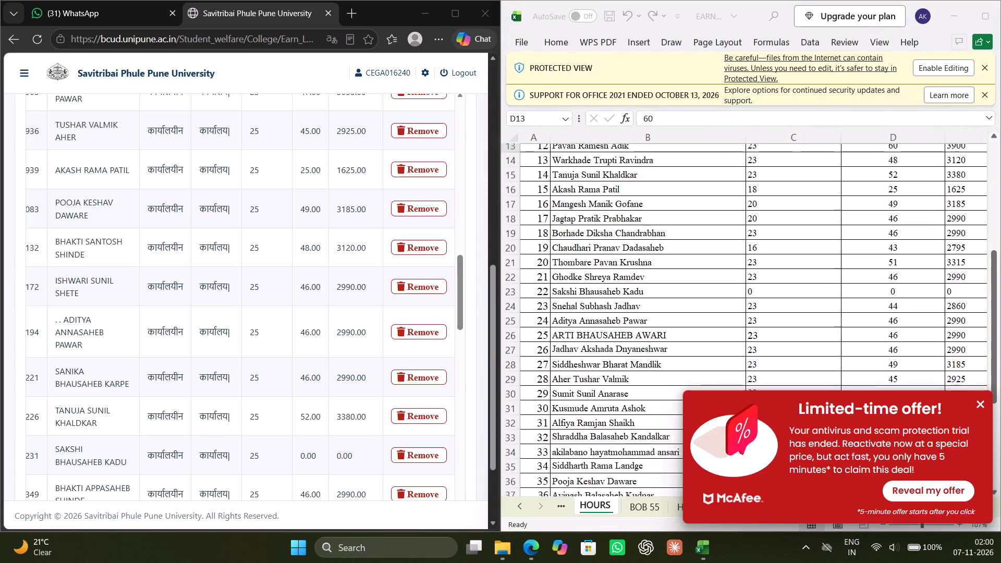
pyautogui.scroll(1, 629, 448)
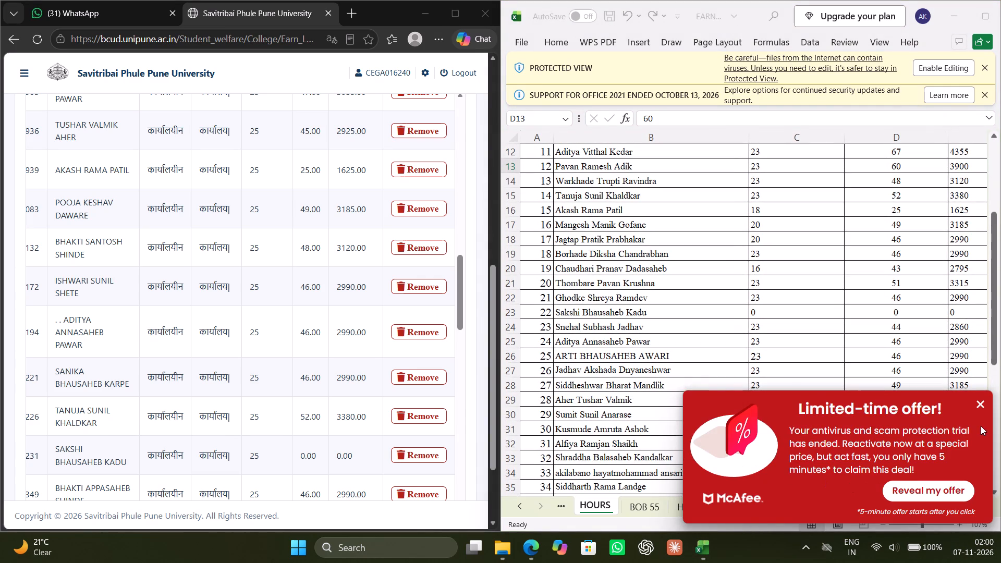
# Dismiss the McAfee limited-time offer notification.
pyautogui.click(985, 407)
# Search the HOURS BOB and HOURS sheets for the portal student, and select the student name at serial number 14 in HOURS.
pyautogui.click(705, 503)
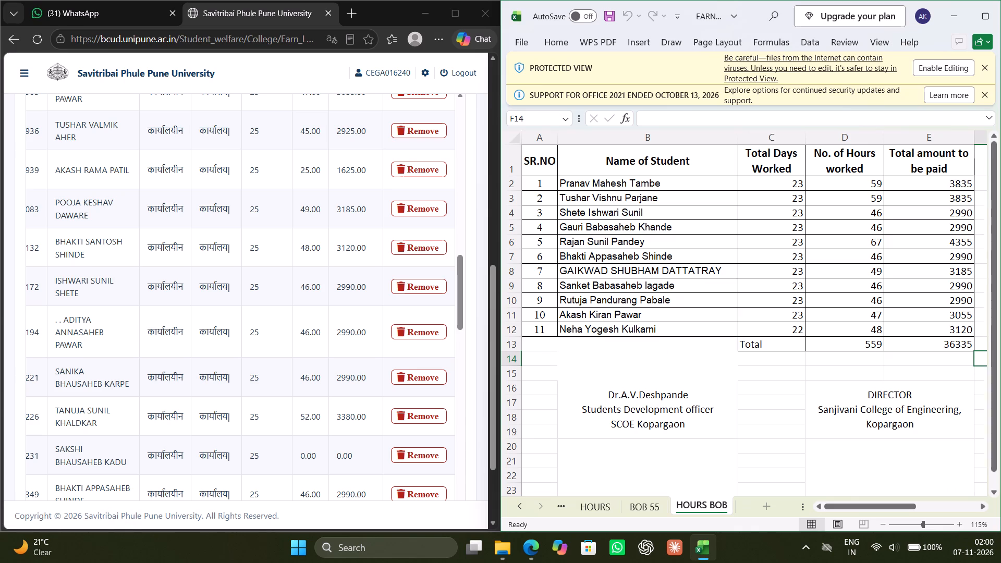
pyautogui.click(585, 504)
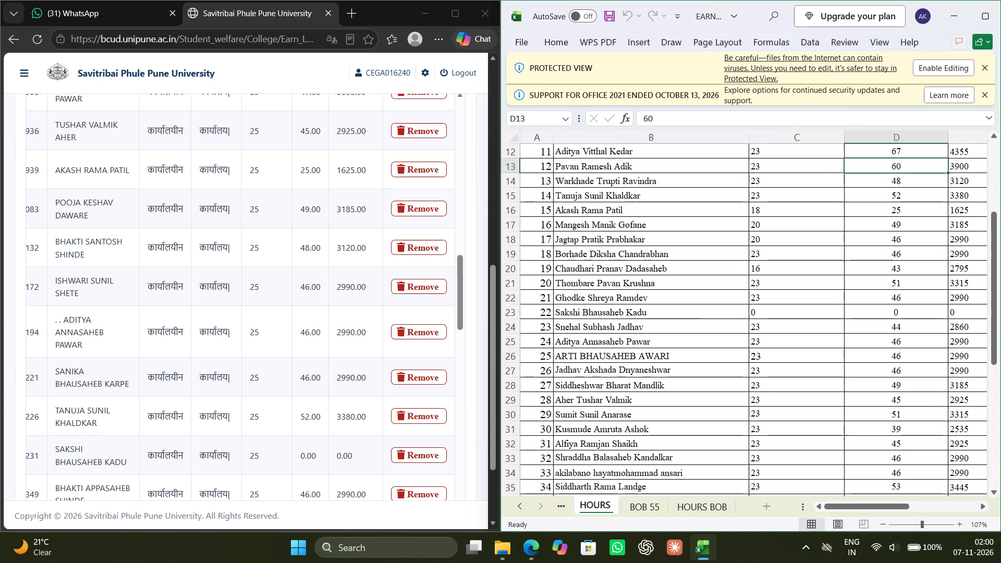
pyautogui.scroll(1, 621, 403)
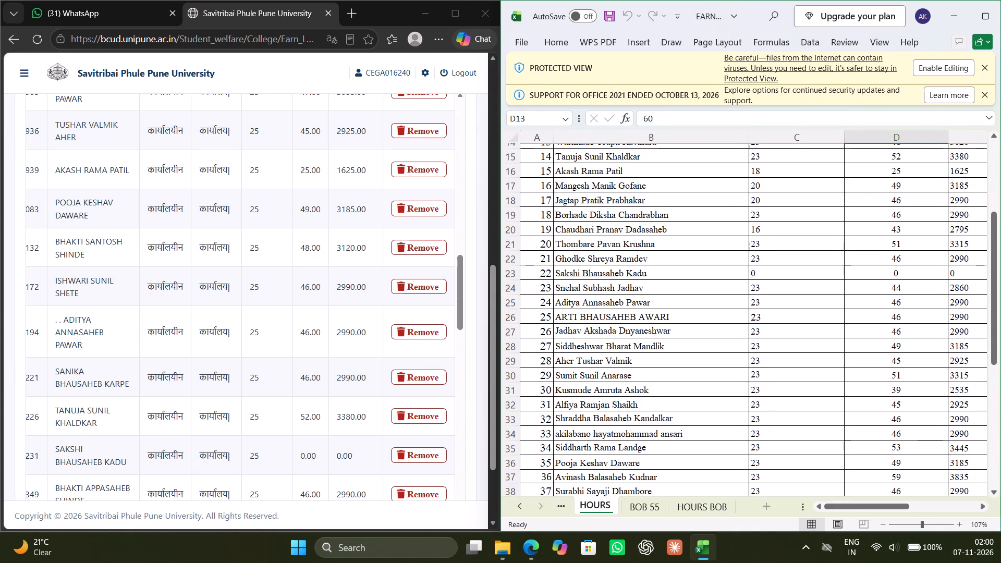
pyautogui.scroll(2, 621, 403)
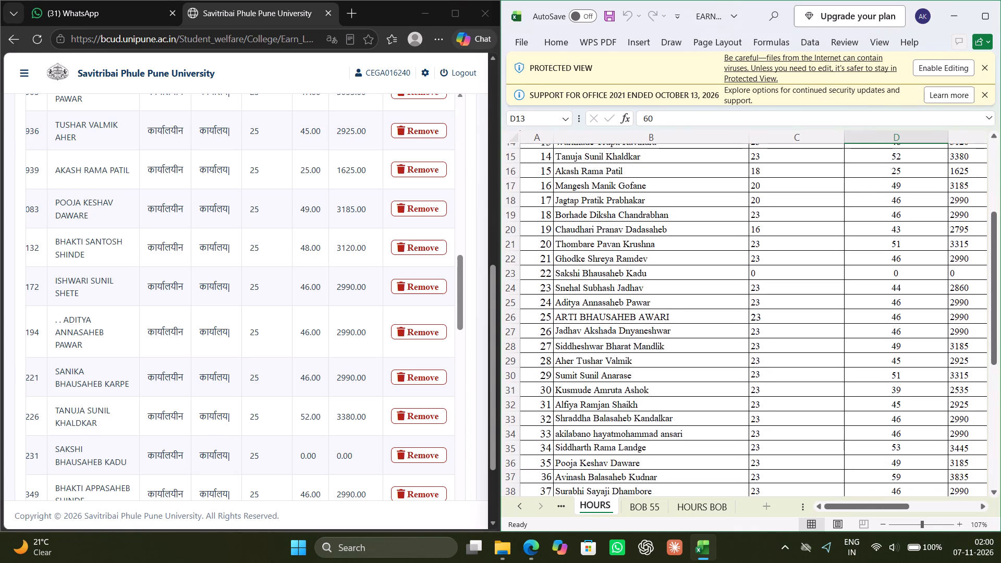
pyautogui.scroll(2, 621, 403)
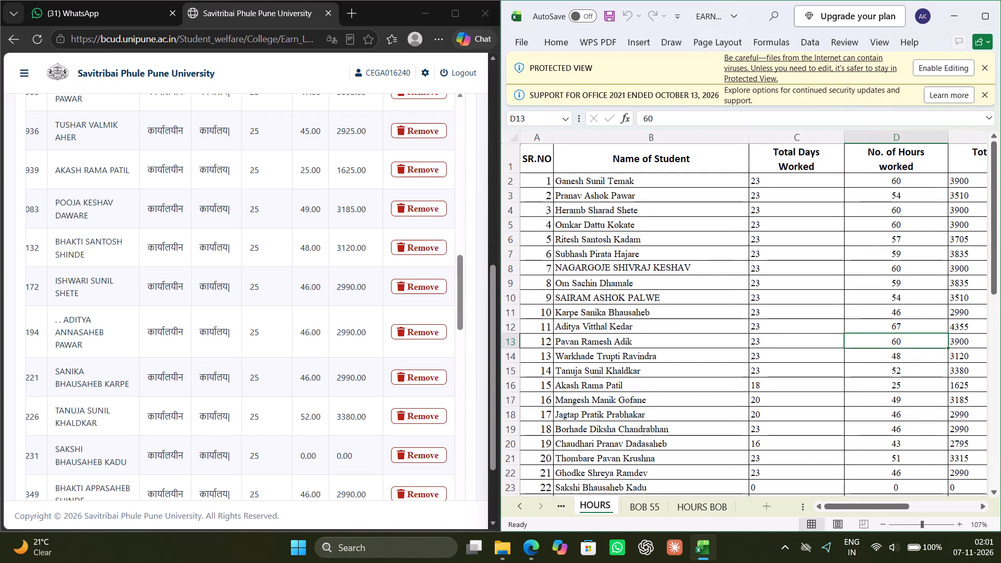
pyautogui.click(592, 363)
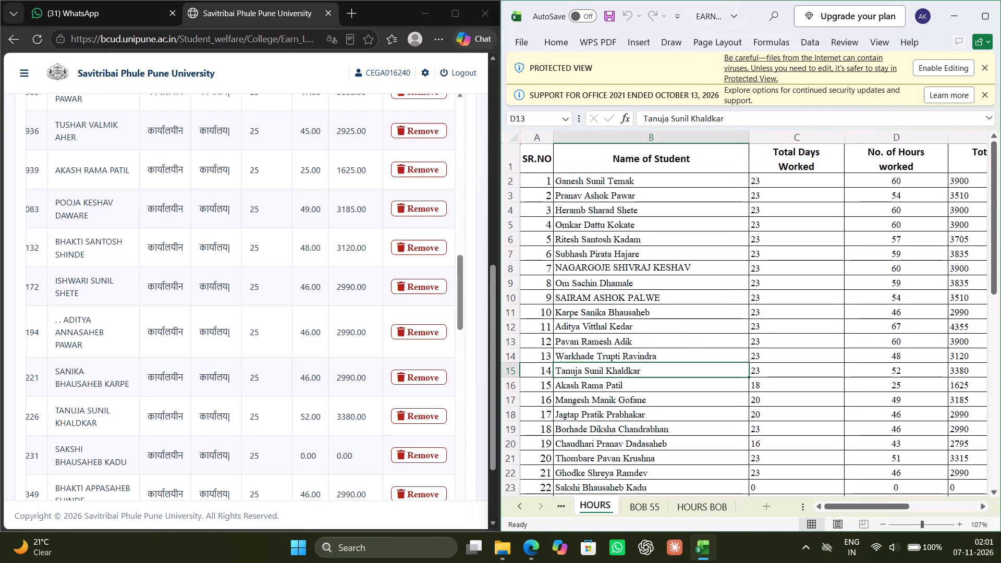
# Bring up the next portal entries and check the HOURS BOB sheet for the matching students' hours and amounts.
pyautogui.scroll(-2, 327, 398)
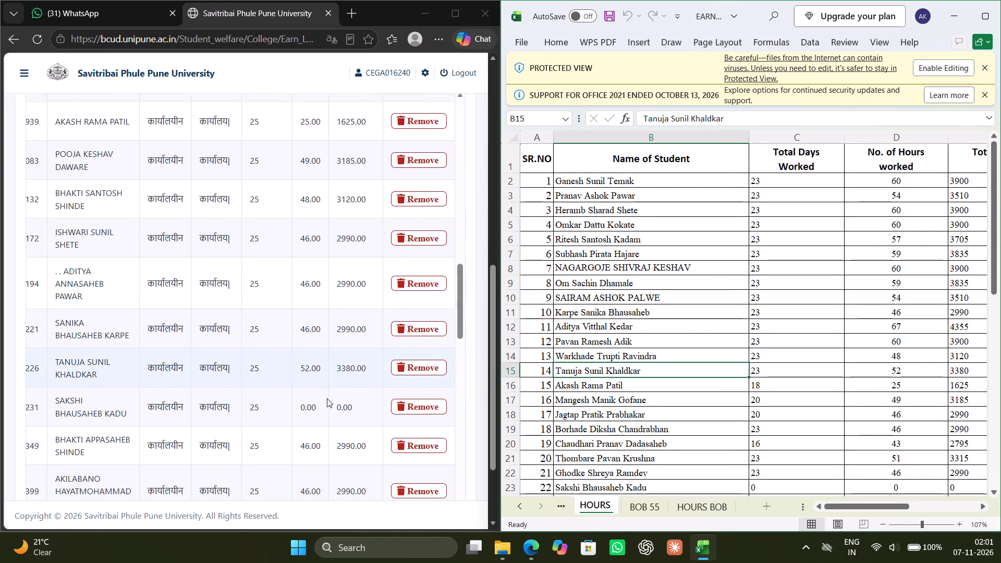
pyautogui.scroll(-1, 327, 398)
pyautogui.click(713, 517)
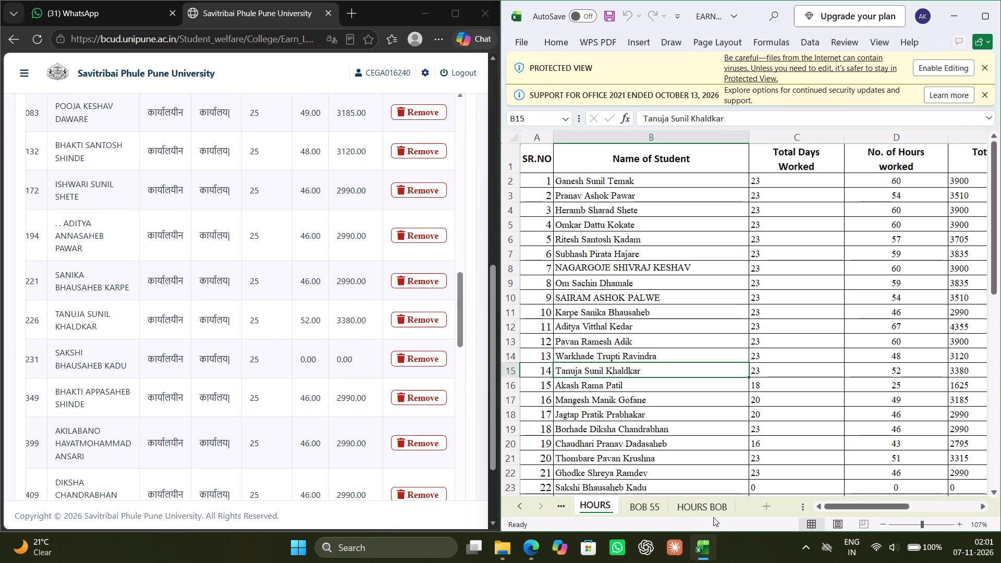
pyautogui.click(711, 513)
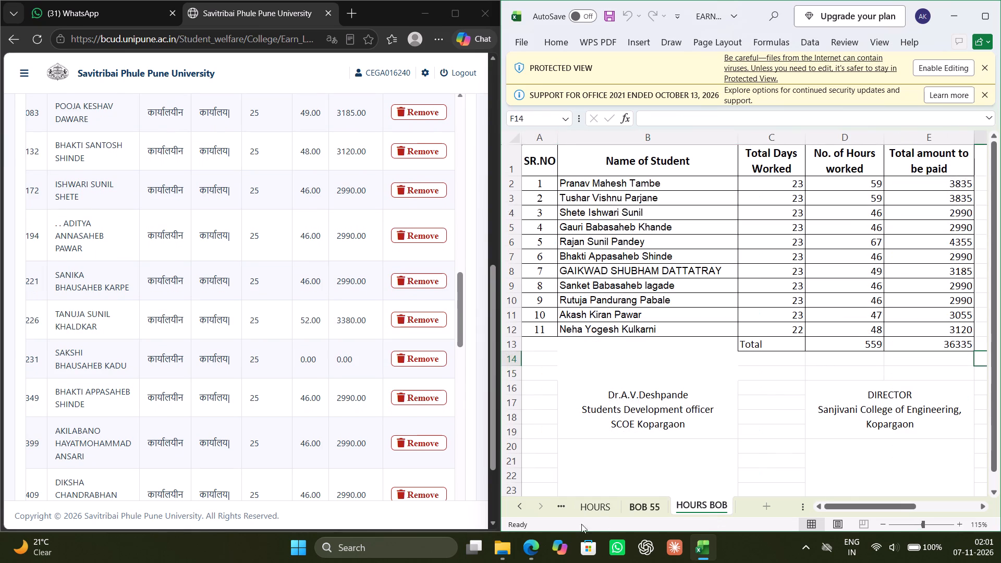
# Return to the HOURS sheet and search its rows for the hours and amounts of the students shown in the portal.
pyautogui.click(595, 511)
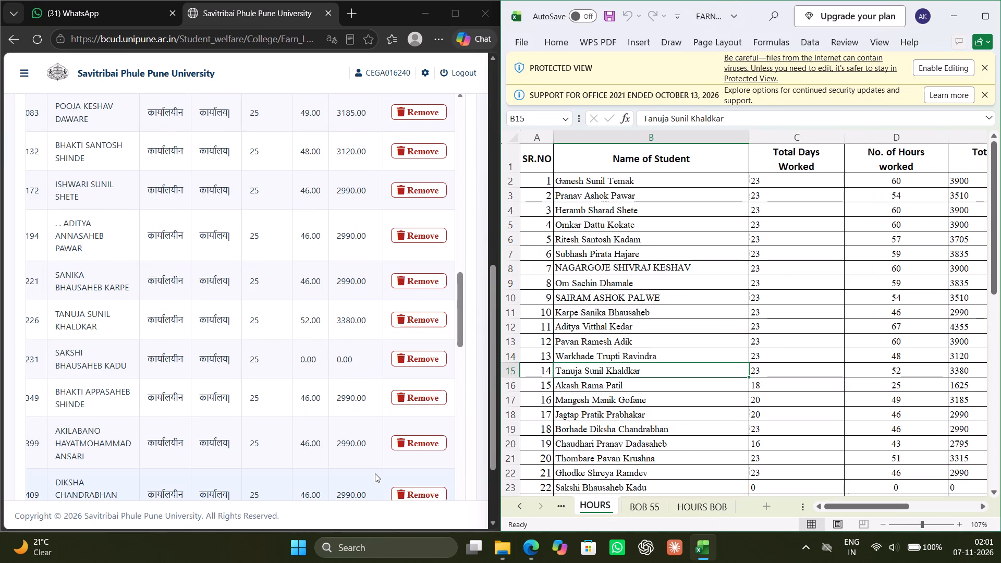
pyautogui.scroll(-3, 595, 430)
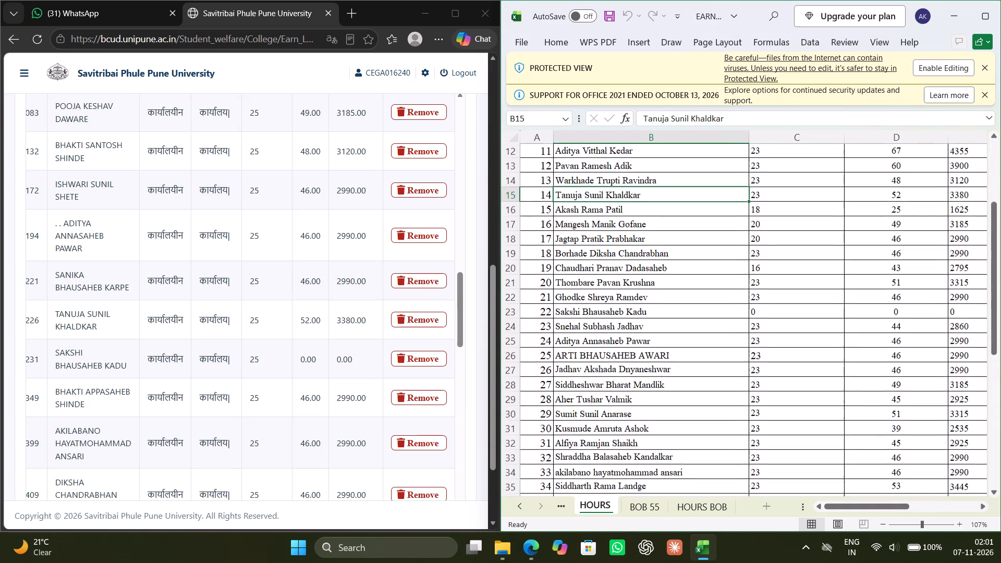
pyautogui.scroll(-1, 595, 430)
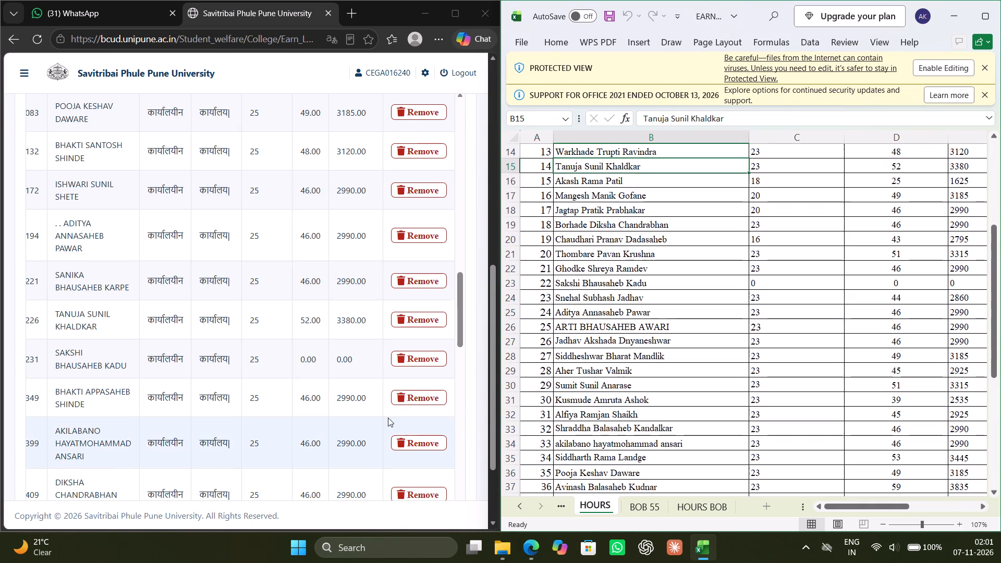
pyautogui.scroll(-2, 388, 418)
pyautogui.scroll(-1, 585, 441)
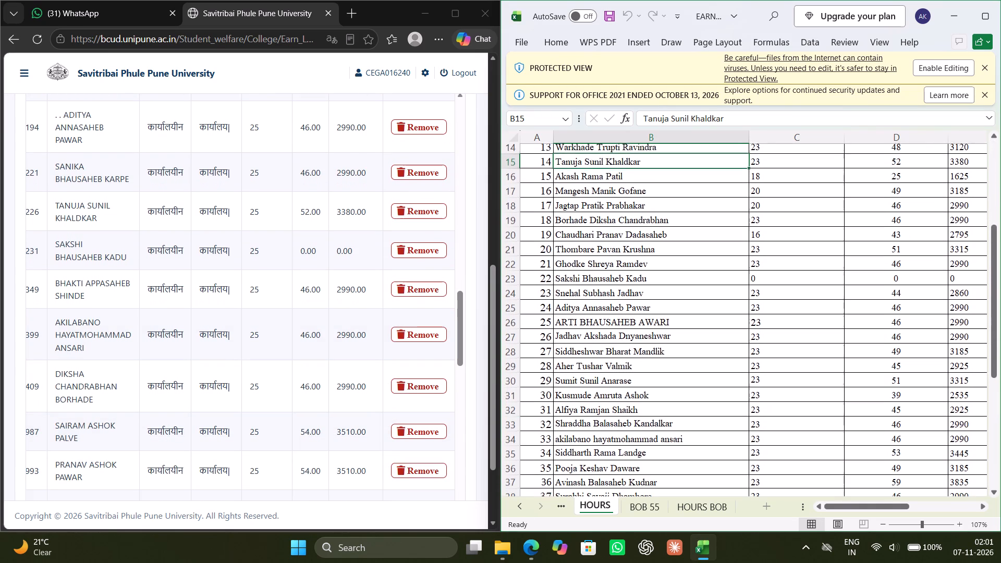
pyautogui.scroll(-1, 585, 441)
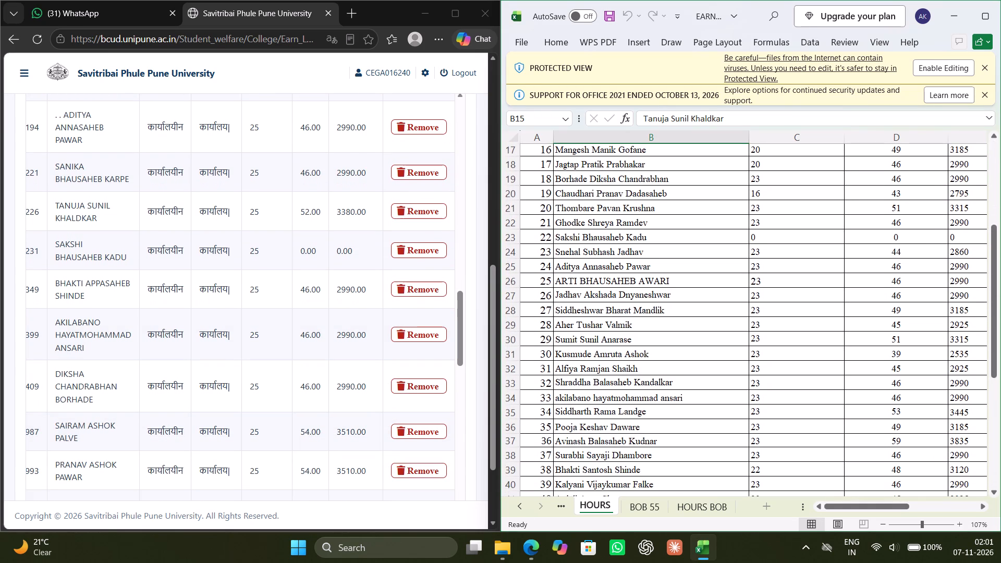
pyautogui.scroll(-1, 585, 441)
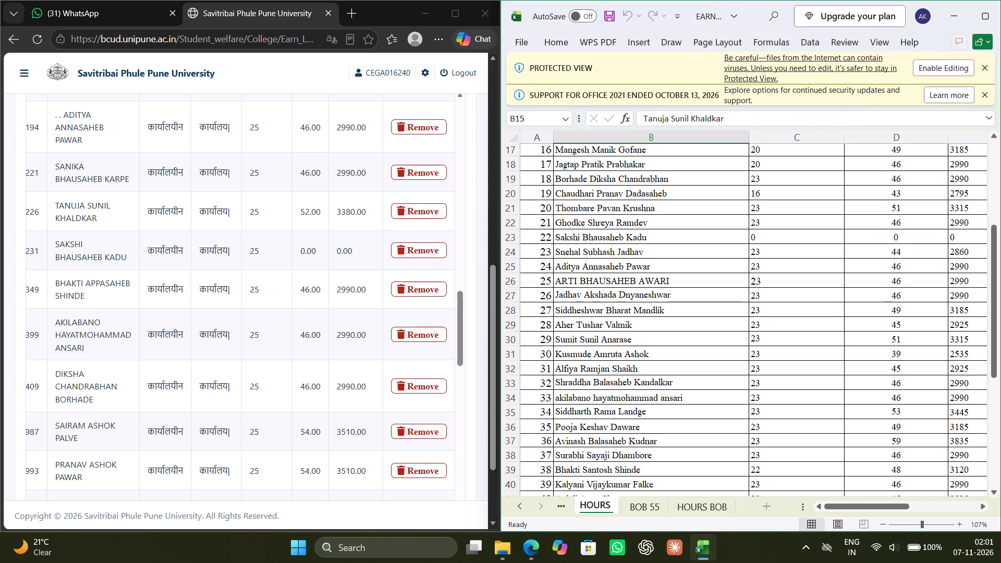
pyautogui.scroll(-2, 585, 441)
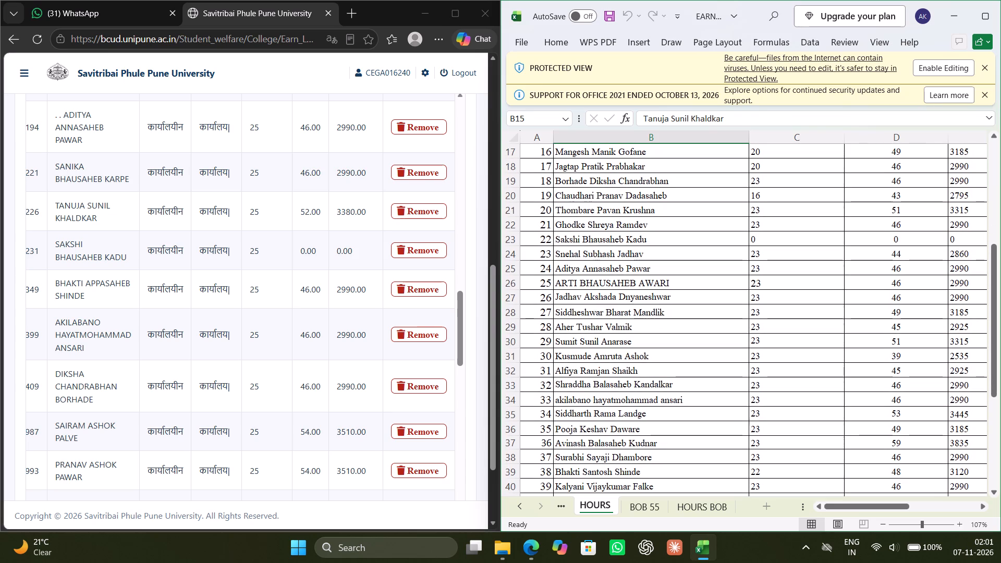
pyautogui.scroll(7, 604, 378)
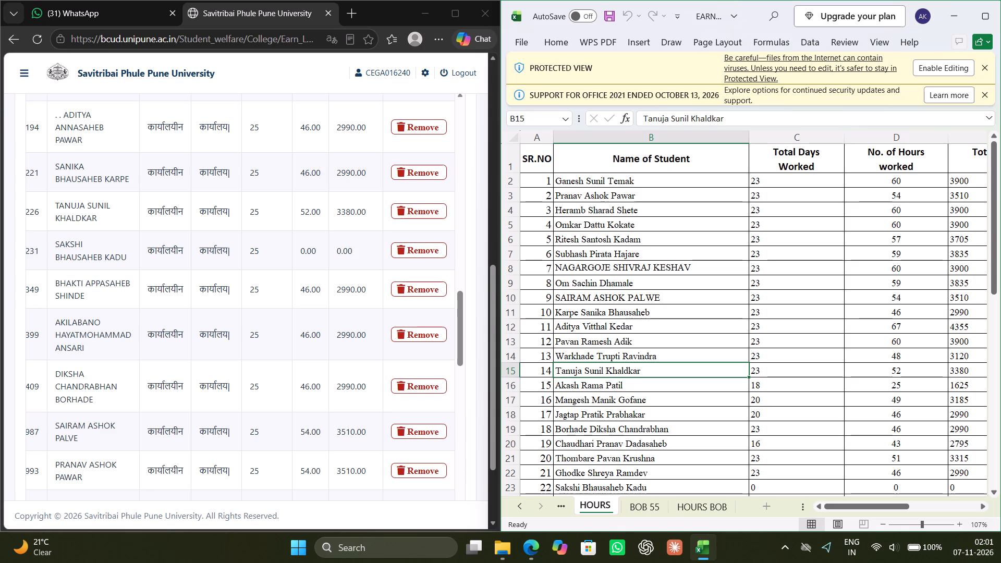
# Bring up the last office-work entries in the portal list and look for those students in the HOURS sheet.
pyautogui.scroll(-1, 396, 464)
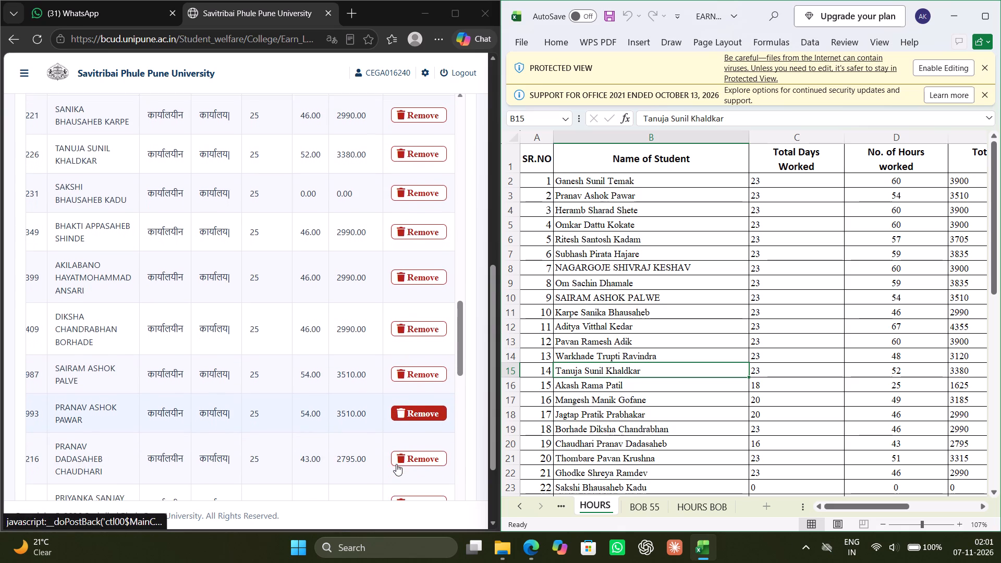
pyautogui.scroll(-1, 396, 464)
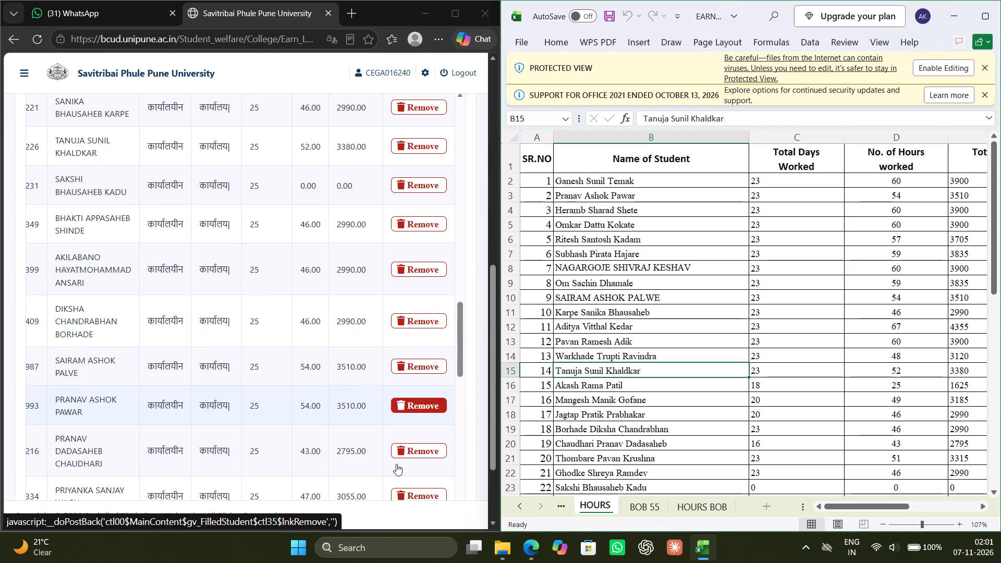
pyautogui.scroll(-1, 256, 495)
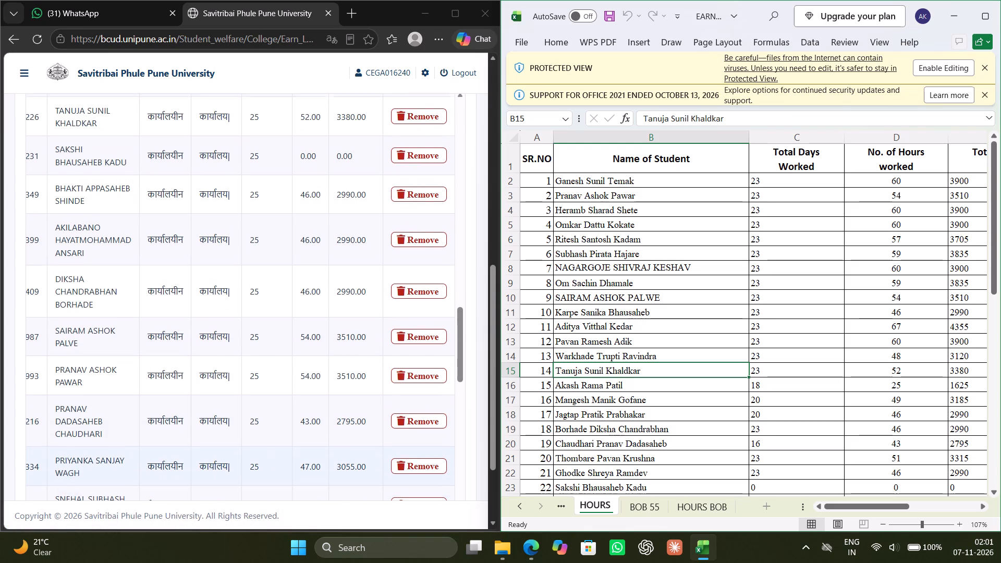
pyautogui.scroll(-1, 256, 495)
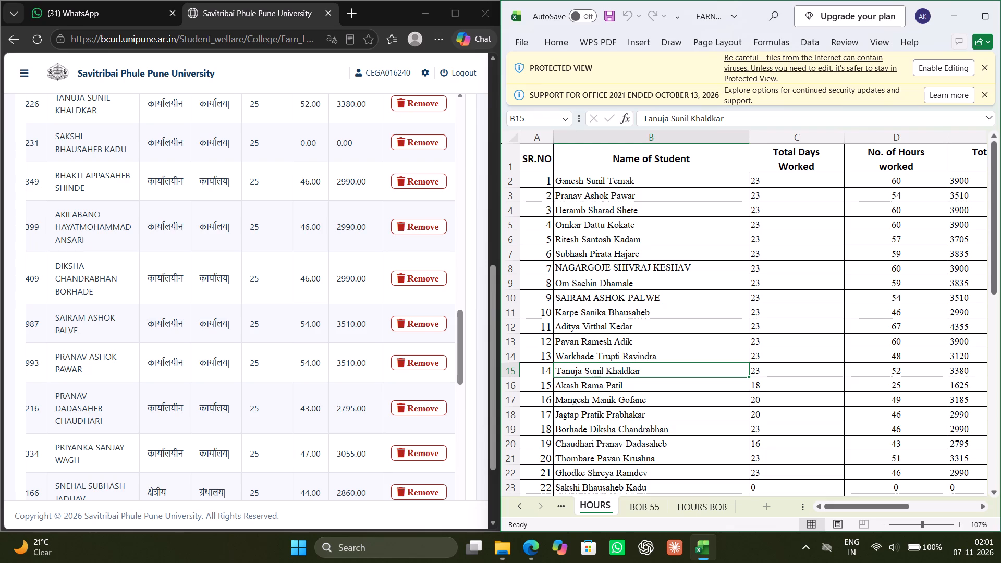
pyautogui.scroll(-2, 651, 466)
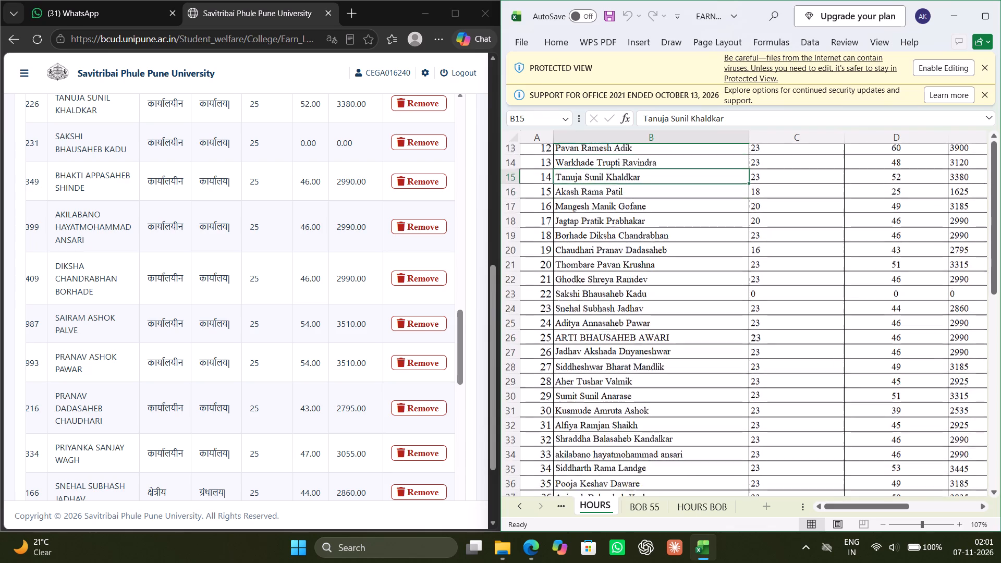
pyautogui.scroll(-2, 651, 466)
# Check the HOURS BOB sheet for the portal student, and return to the final rows of the HOURS sheet.
pyautogui.click(707, 505)
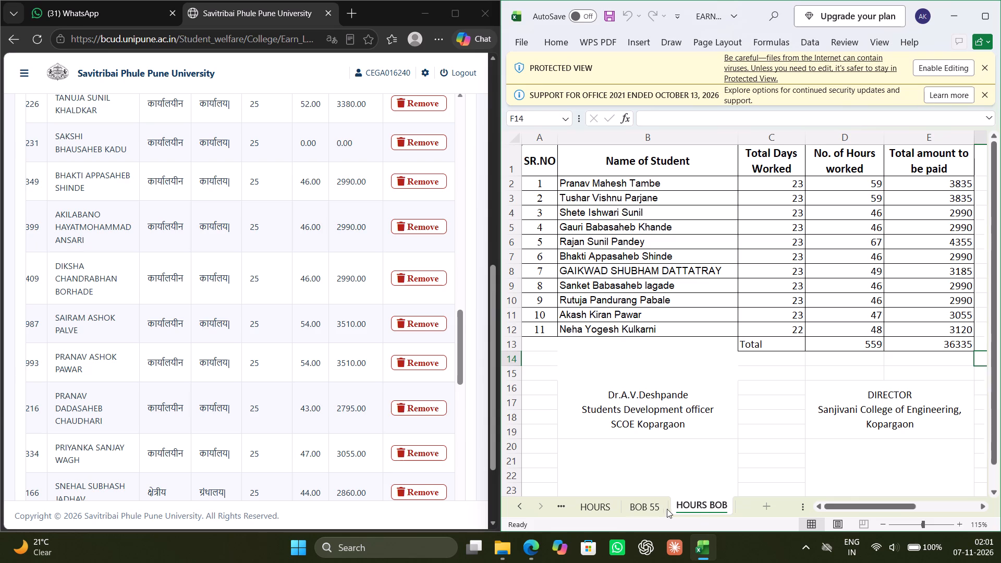
pyautogui.click(596, 504)
pyautogui.scroll(-2, 668, 304)
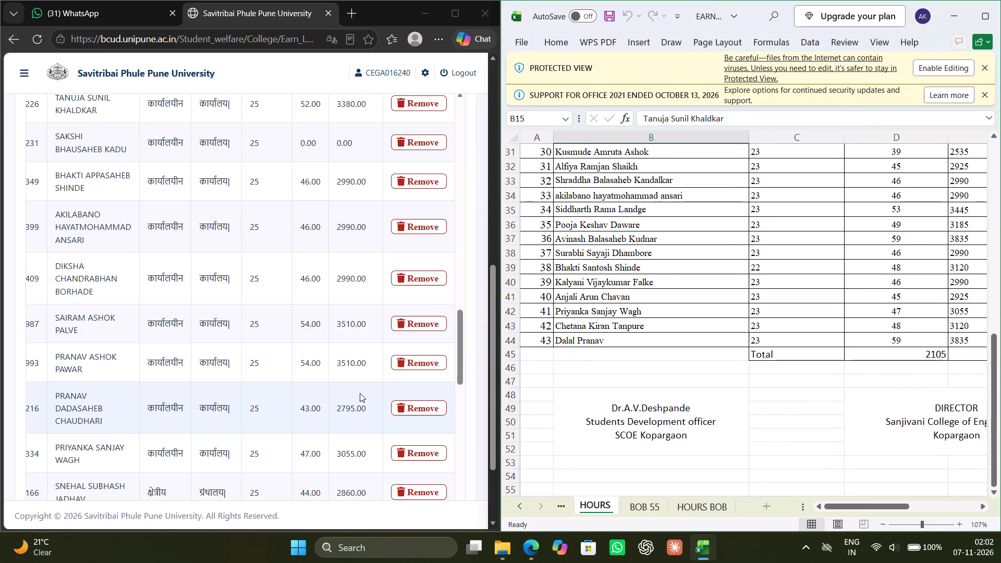
# Bring up the first library-work entries in the portal and search the lower half of the HOURS sheet for those students.
pyautogui.scroll(-1, 351, 468)
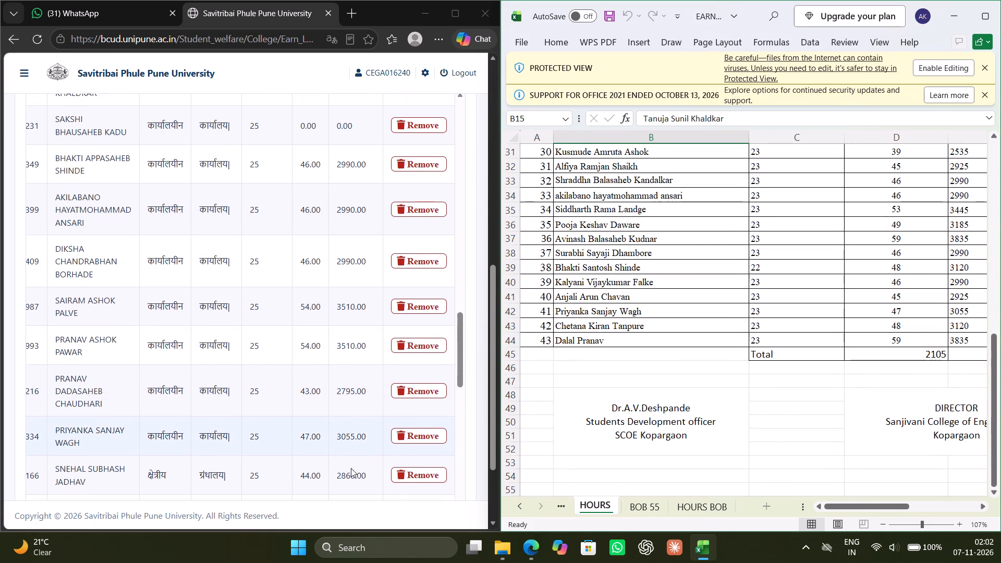
pyautogui.scroll(-1, 351, 468)
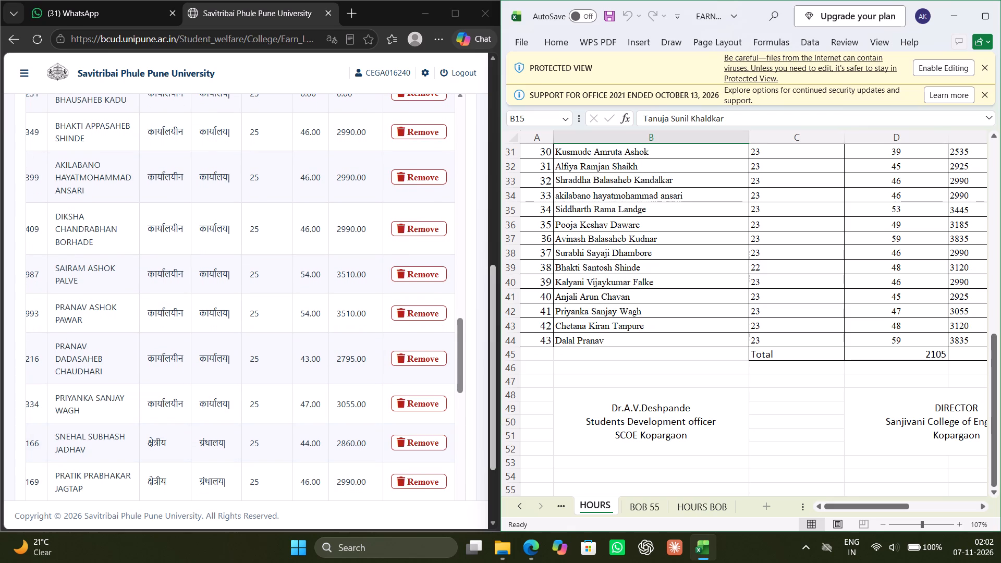
pyautogui.scroll(1, 621, 325)
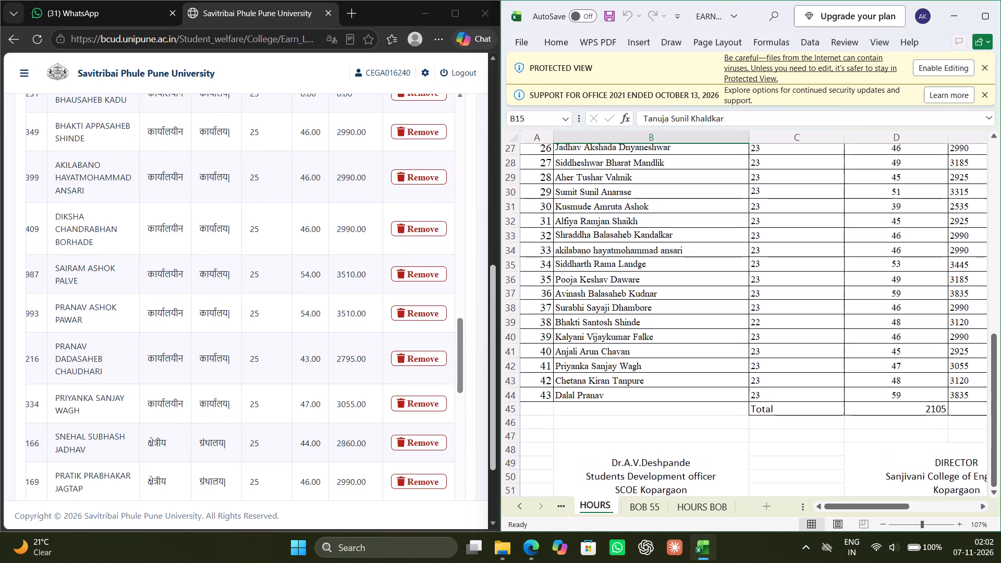
pyautogui.scroll(2, 621, 325)
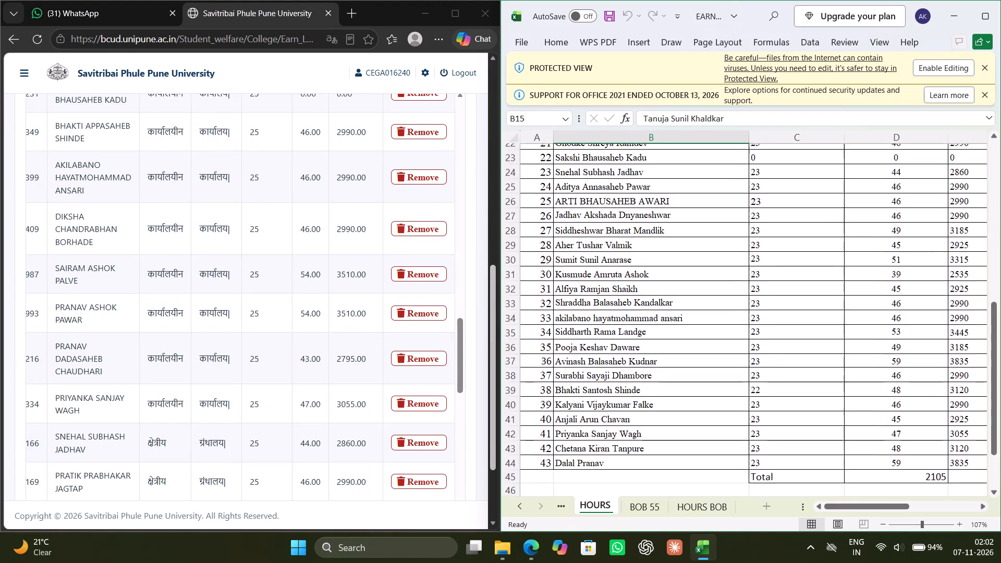
pyautogui.scroll(2, 621, 325)
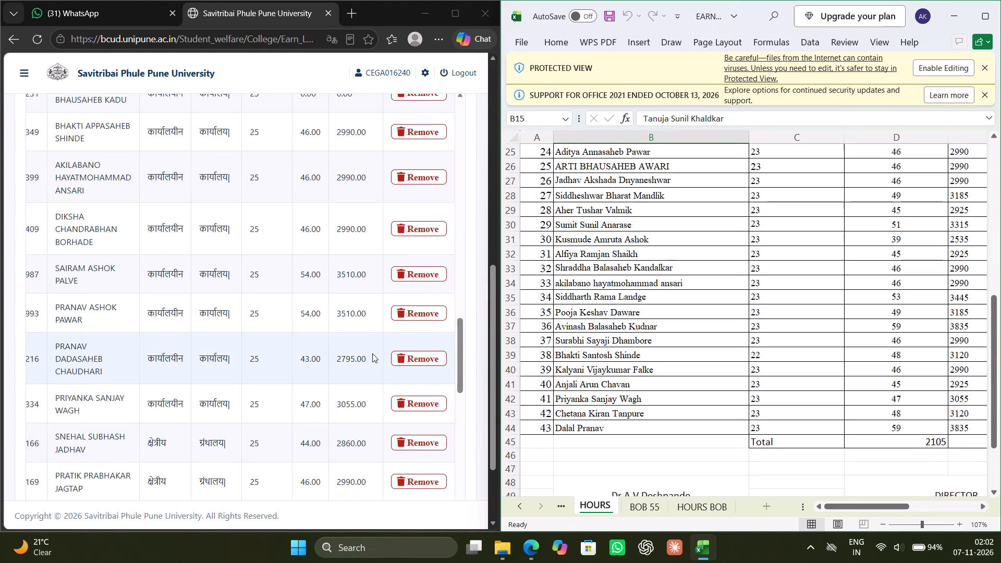
# Bring up further library-work entries in the portal and compare them against the HOURS BOB and HOURS sheets.
pyautogui.scroll(-2, 372, 353)
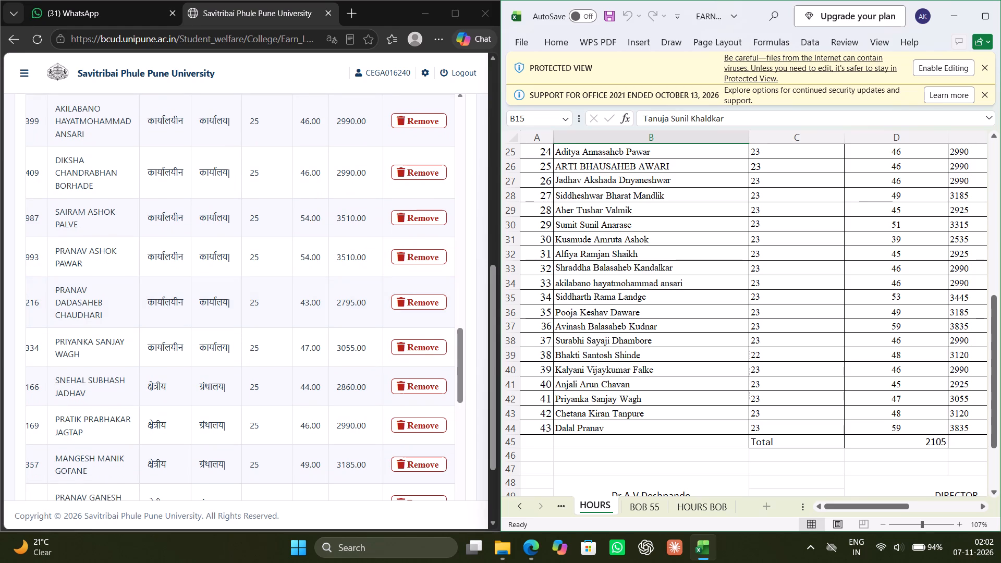
pyautogui.click(699, 506)
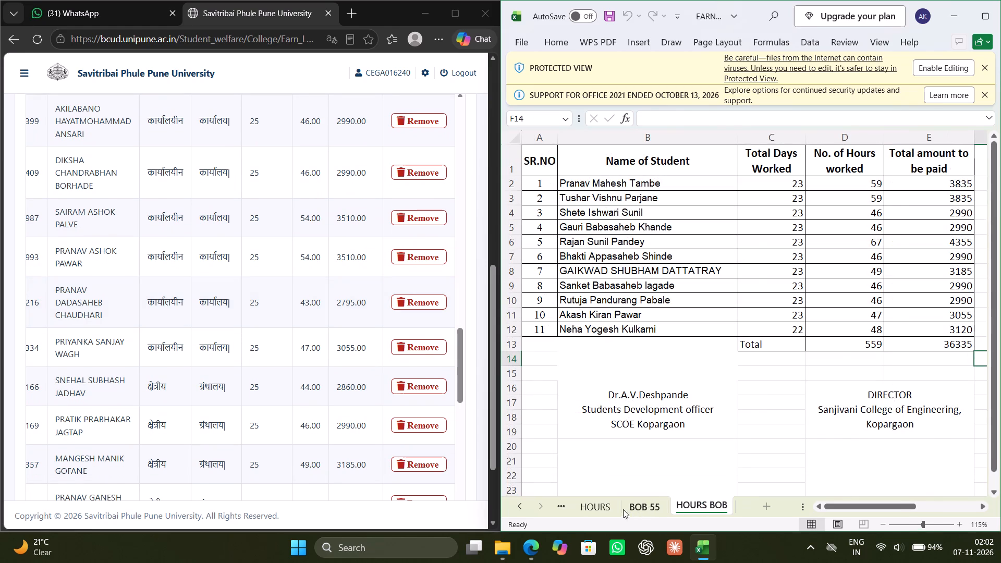
pyautogui.click(590, 499)
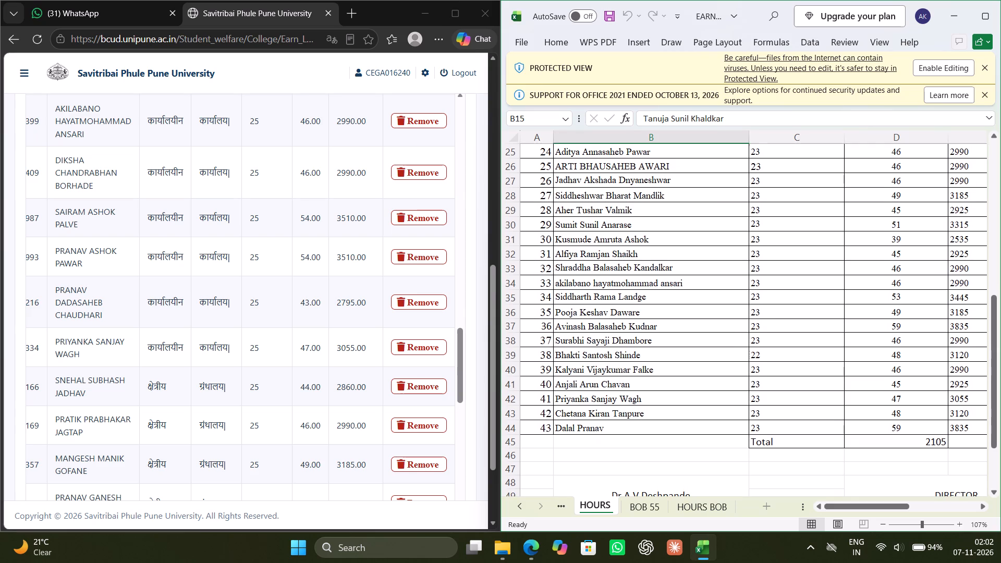
pyautogui.scroll(2, 619, 215)
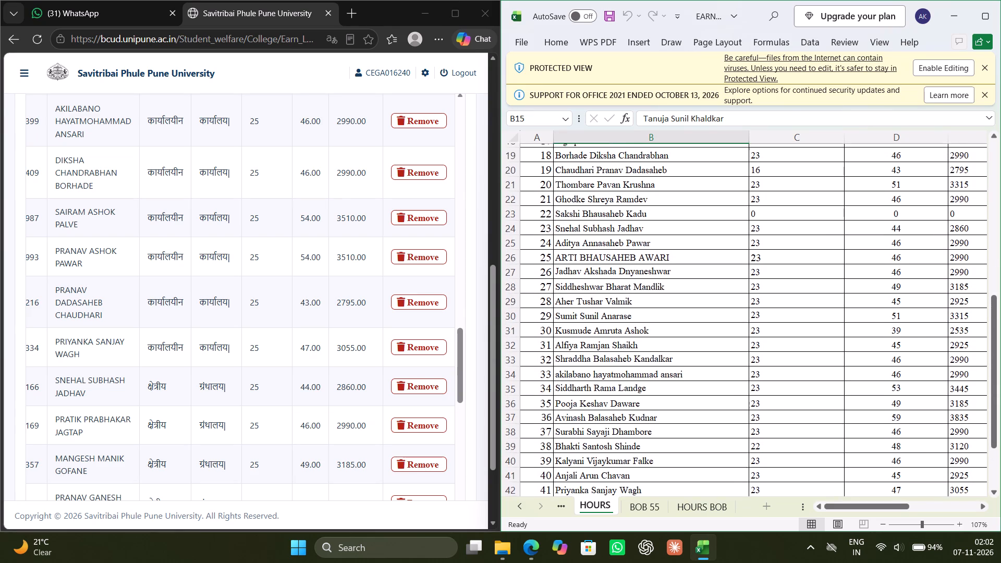
pyautogui.scroll(1, 619, 215)
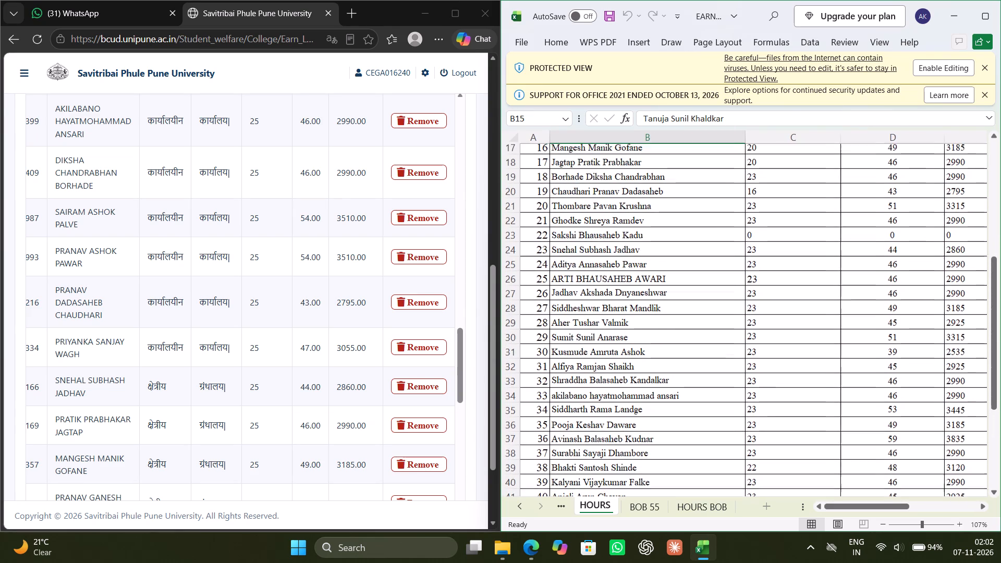
pyautogui.scroll(2, 619, 215)
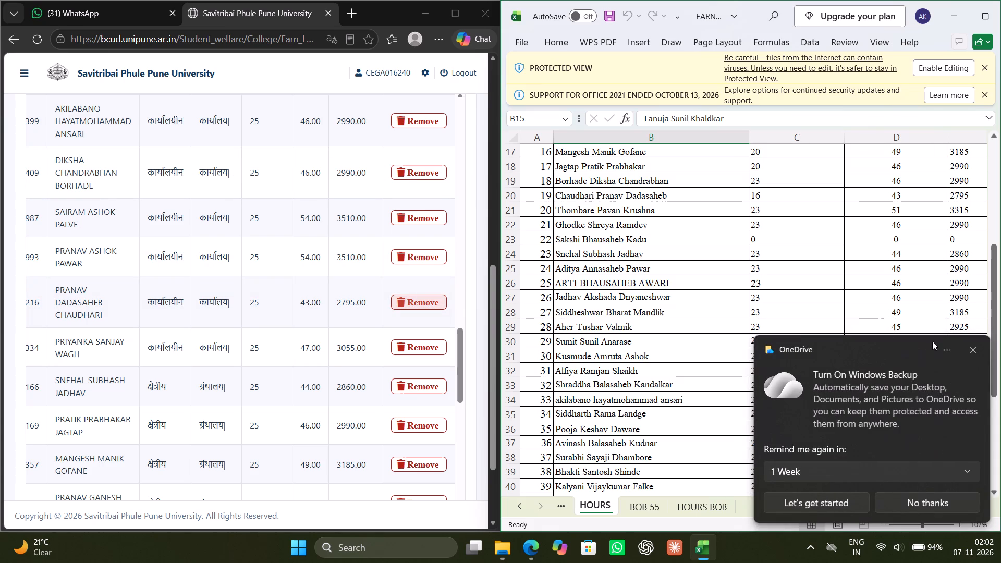
# Dismiss the OneDrive notification about turning on Windows Backup.
pyautogui.click(974, 352)
# Search the middle and lower rows of the HOURS sheet for the library-work students listed in the portal.
pyautogui.scroll(1, 756, 272)
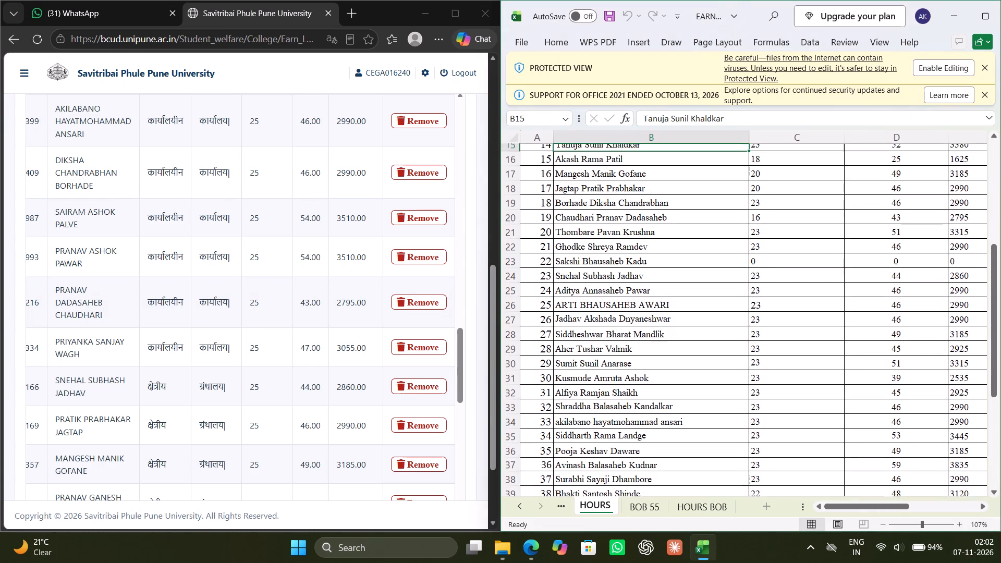
pyautogui.scroll(1, 756, 272)
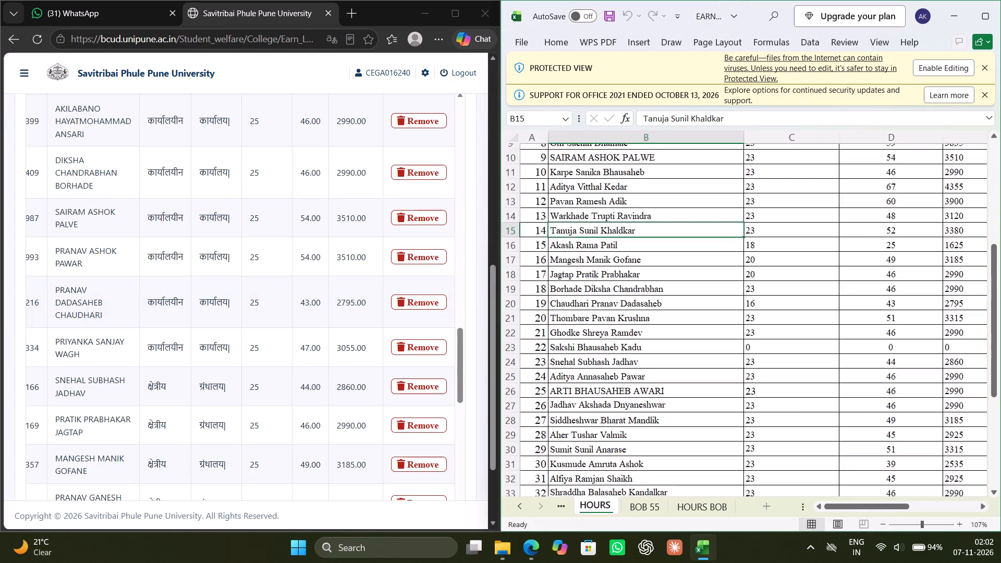
pyautogui.scroll(1, 756, 272)
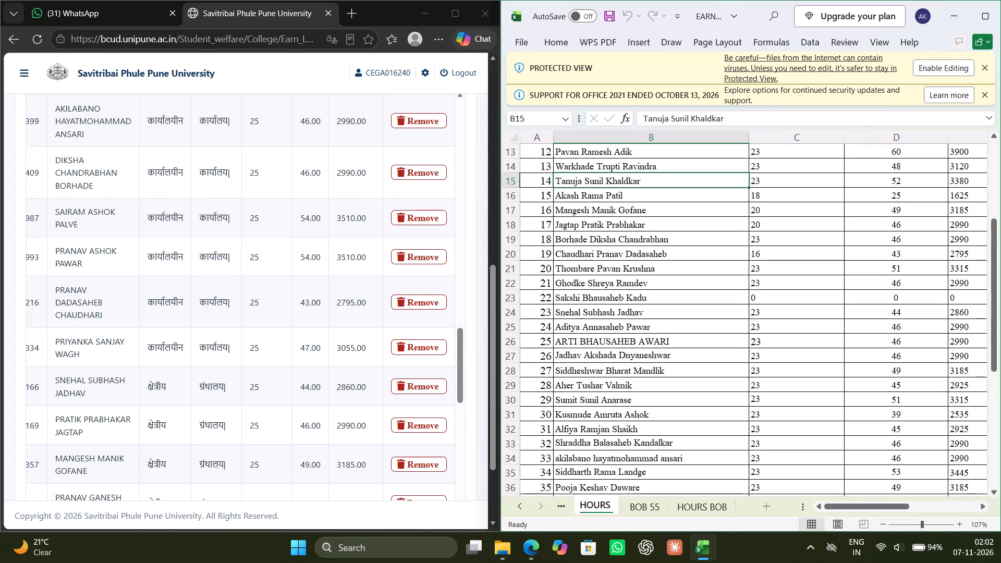
pyautogui.hscroll(1, 615, 321)
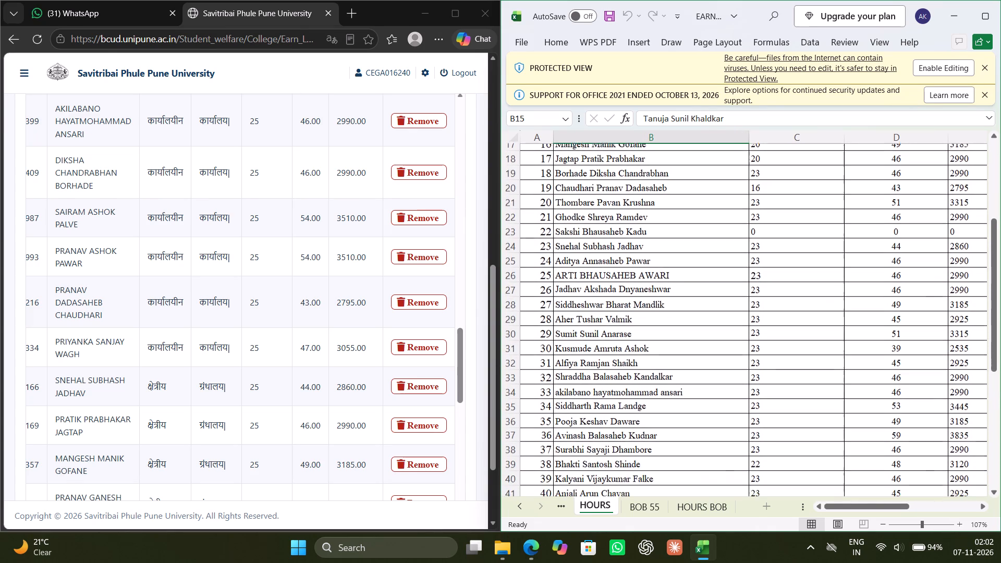
pyautogui.hscroll(2, 615, 321)
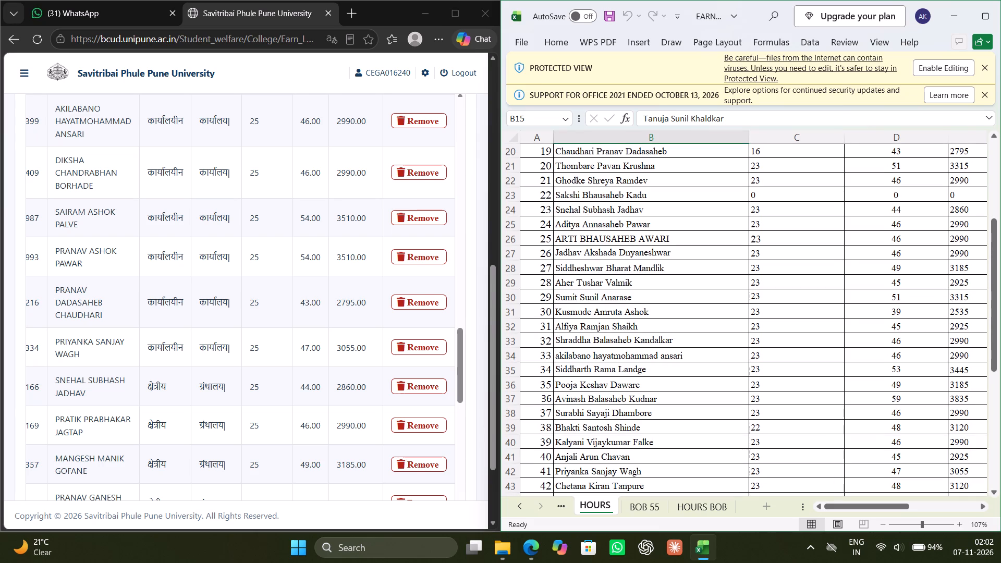
pyautogui.hscroll(4, 615, 321)
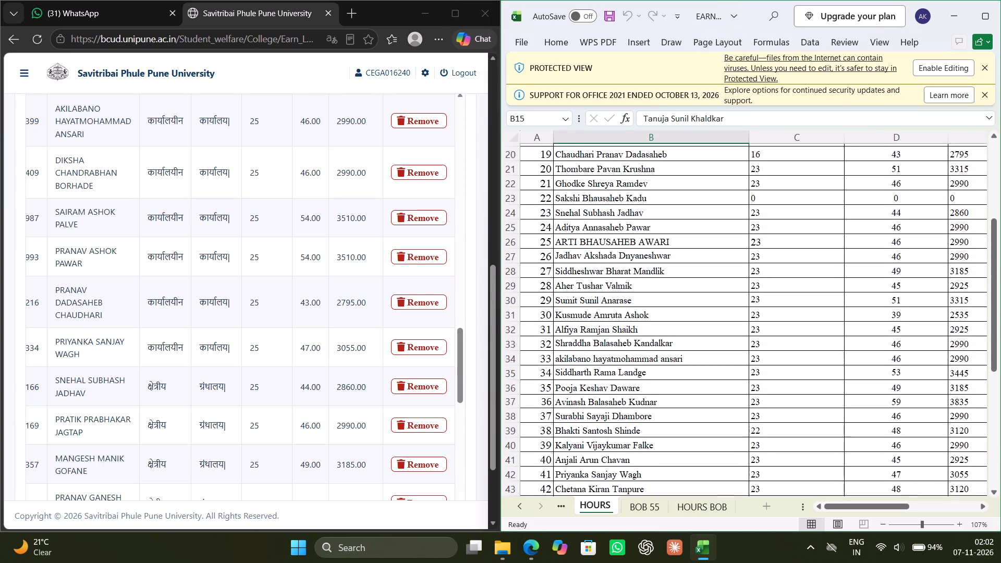
pyautogui.hscroll(1, 615, 321)
# Scan the HOURS sheet from its first student rows to the Total row, and return to the header row.
pyautogui.scroll(1, 615, 321)
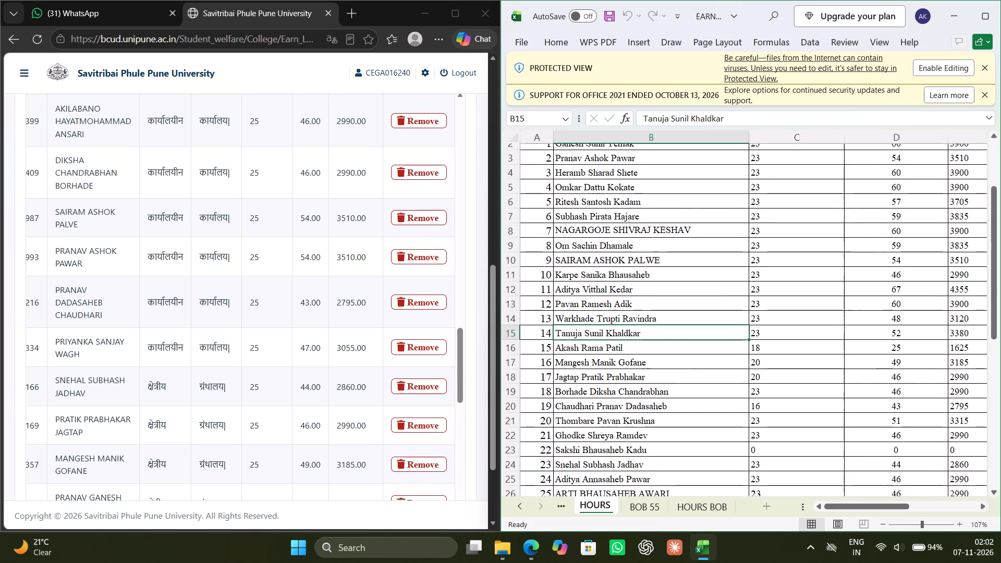
pyautogui.scroll(2, 615, 321)
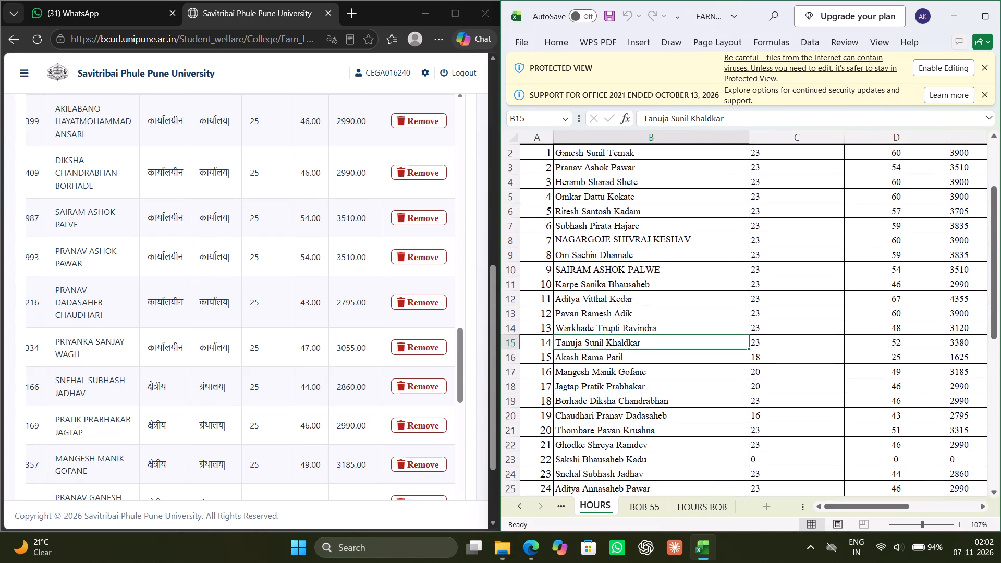
pyautogui.scroll(2, 615, 321)
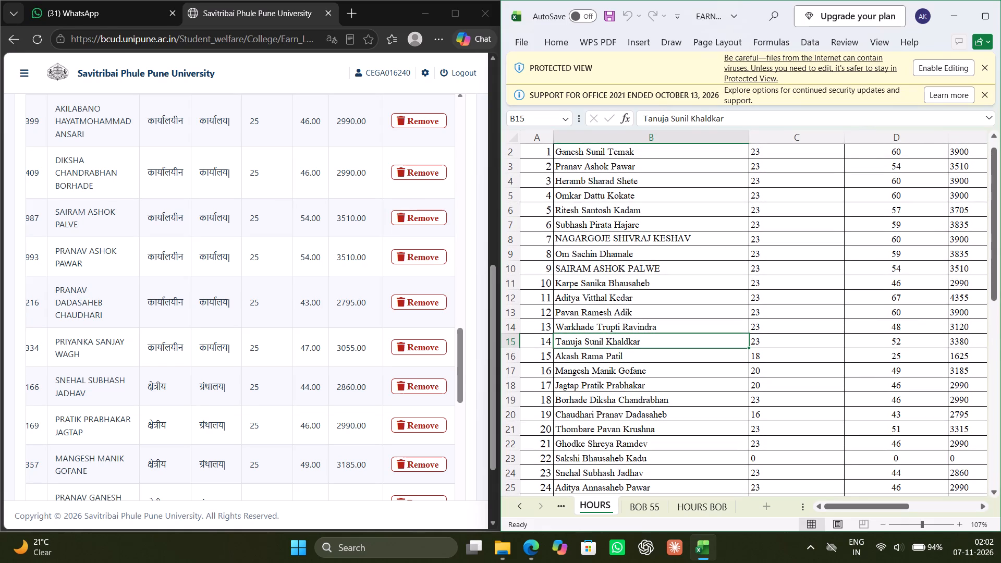
pyautogui.scroll(-2, 622, 479)
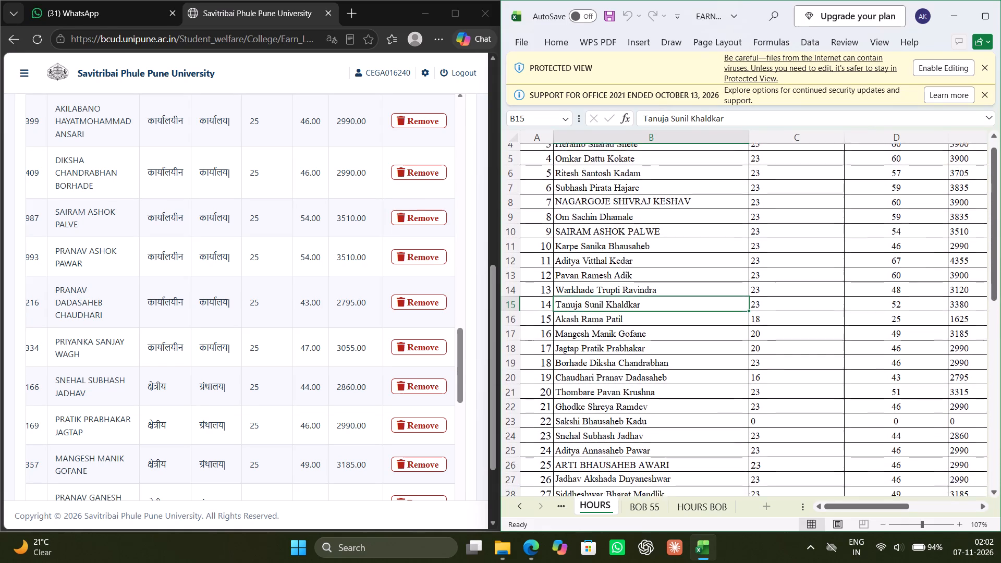
pyautogui.scroll(-2, 622, 479)
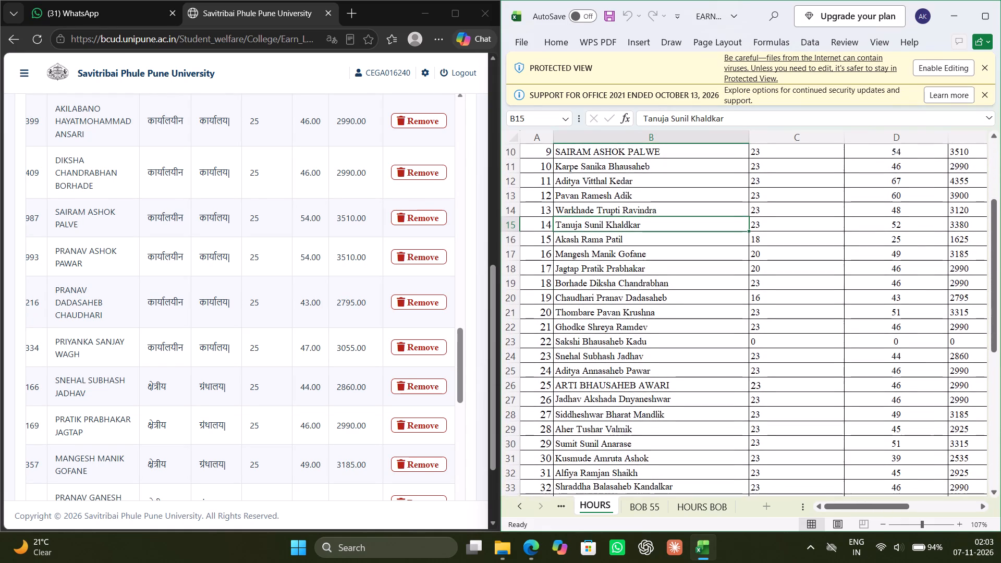
pyautogui.scroll(-3, 622, 479)
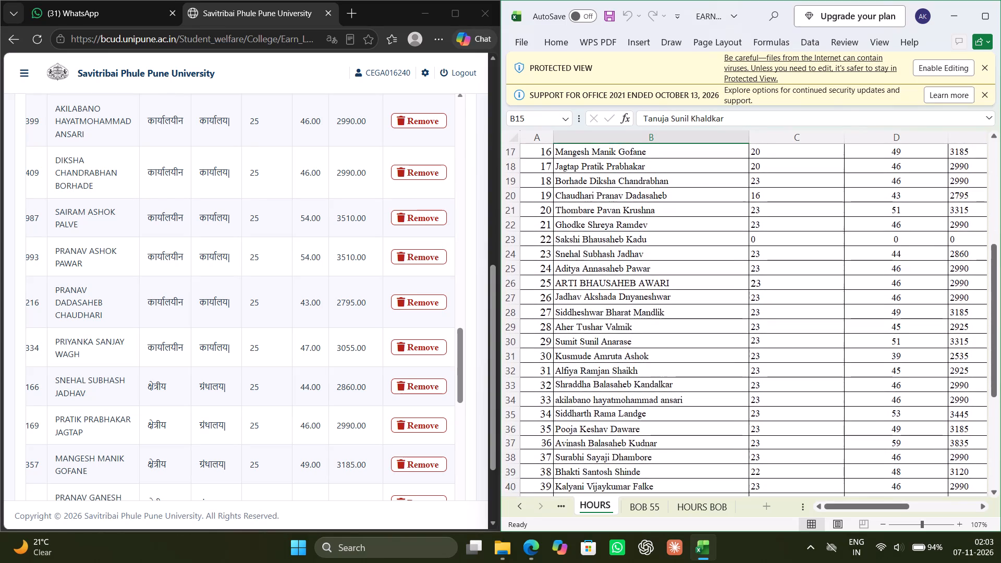
pyautogui.scroll(-2, 622, 479)
pyautogui.scroll(1, 622, 479)
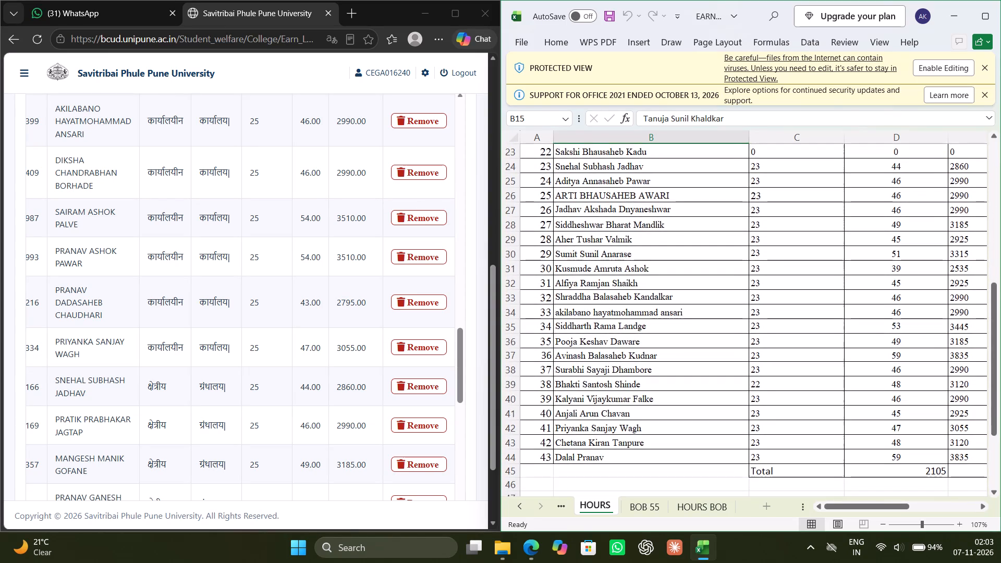
pyautogui.scroll(7, 622, 479)
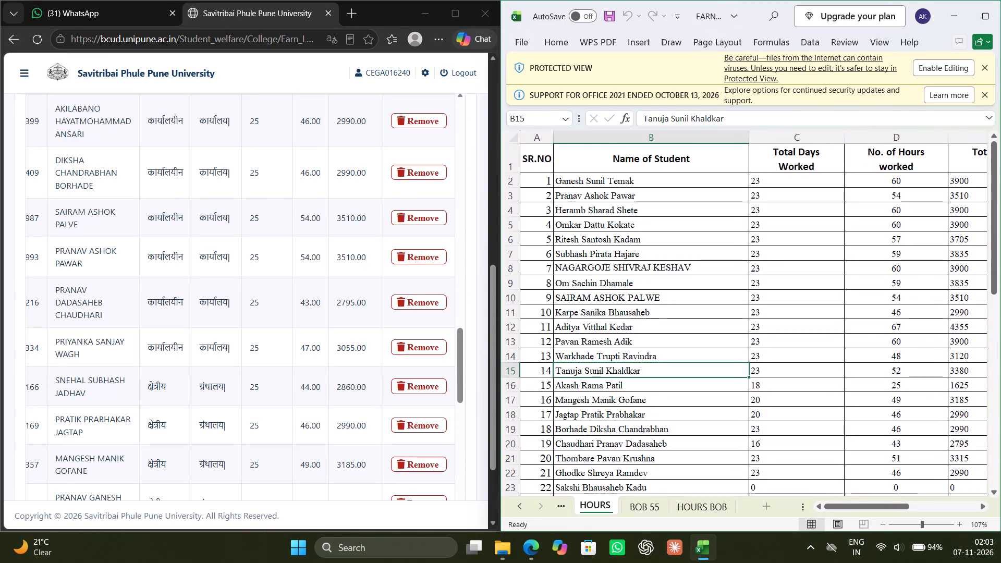
# Go through the student names from row 4 to row 17 of the HOURS sheet and inspect row 17's total amount to be paid.
pyautogui.click(618, 209)
pyautogui.press('Down')
pyautogui.press('Down')
pyautogui.press('Down')
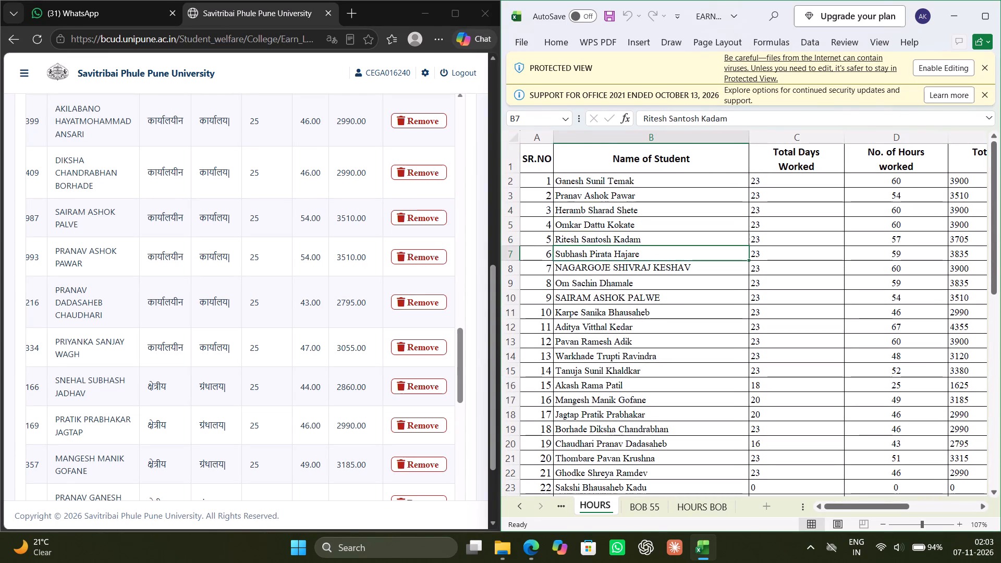
pyautogui.press('Down')
pyautogui.press('Down')
pyautogui.press('Down')
pyautogui.press('Down')
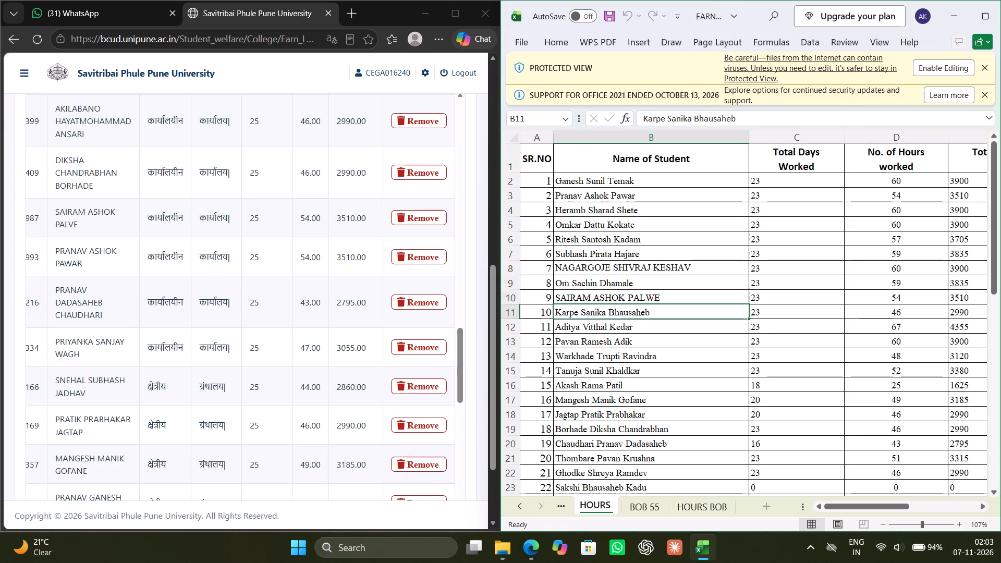
pyautogui.press('Down')
pyautogui.press('Down')
pyautogui.press('Down')
pyautogui.press('Down')
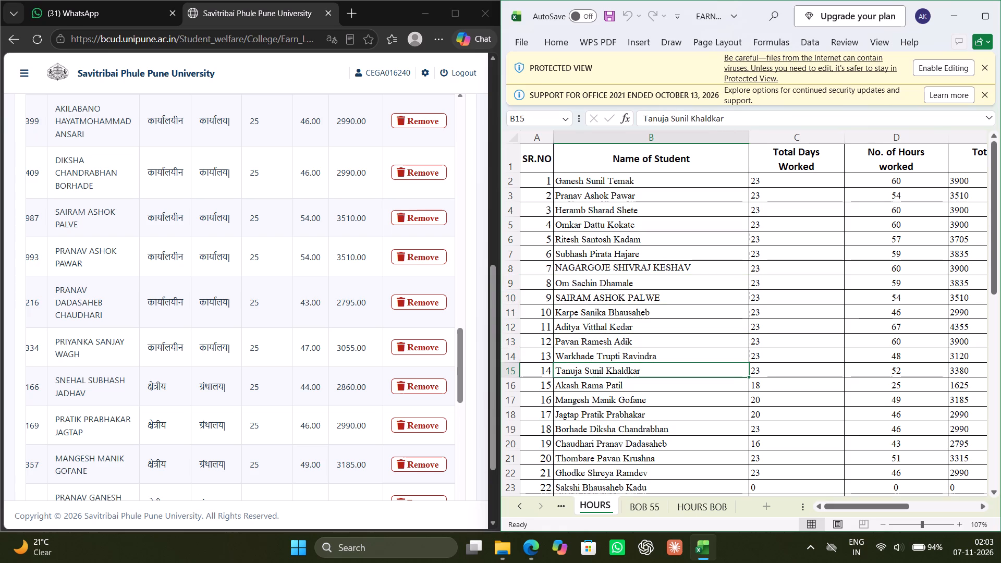
pyautogui.press('Down')
pyautogui.press('Down')
pyautogui.press('Down')
pyautogui.press('Up')
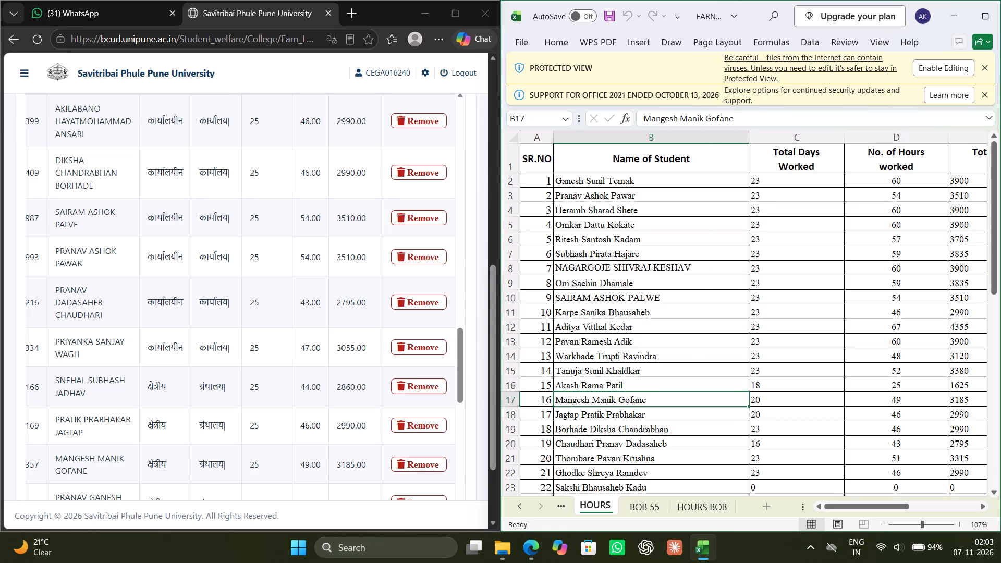
pyautogui.press('Right')
pyautogui.press('Right')
pyautogui.press('Right')
pyautogui.press('Right')
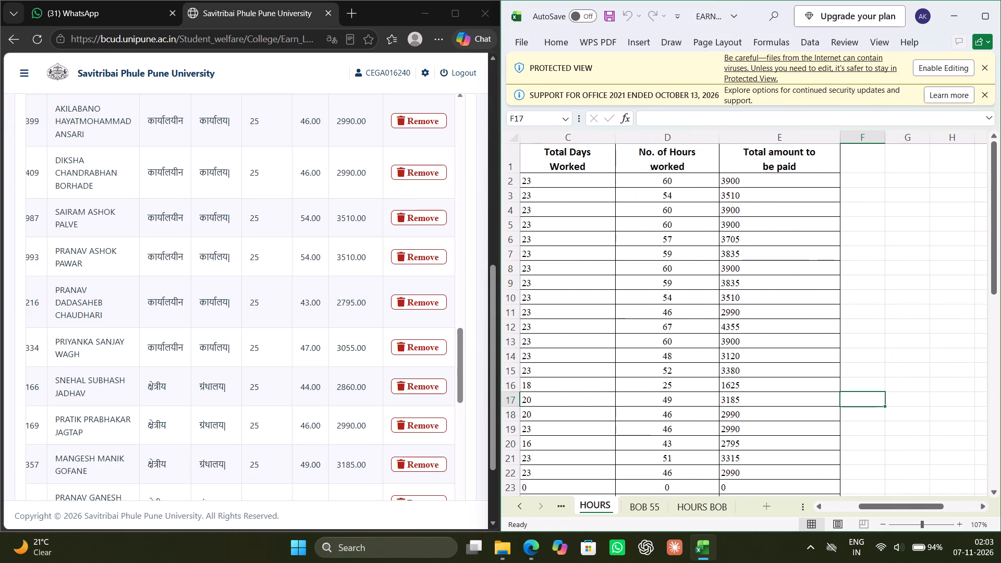
pyautogui.press('Left')
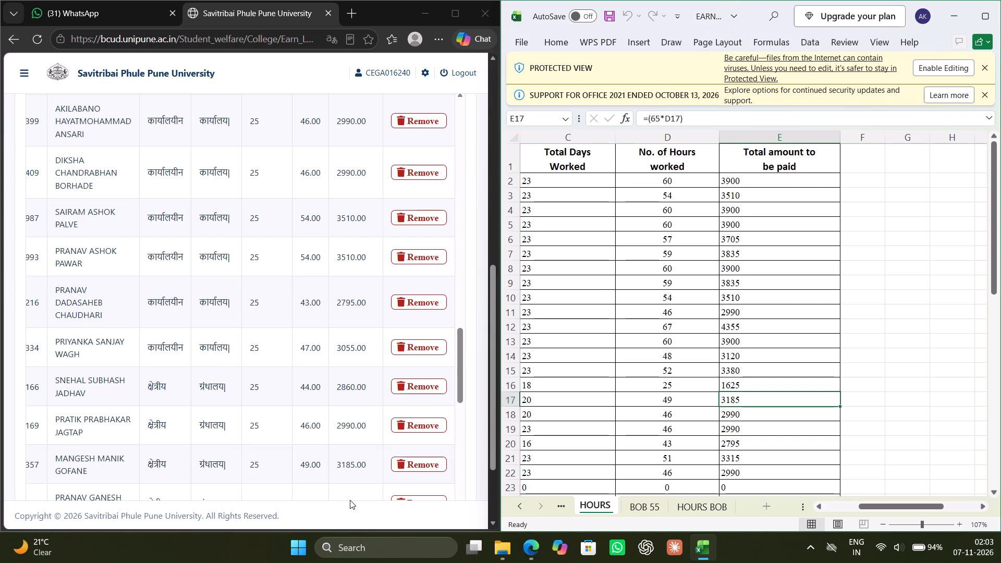
# Bring up the last library-work entry in the portal and check it against the final rows of the HOURS sheet.
pyautogui.scroll(-2, 364, 480)
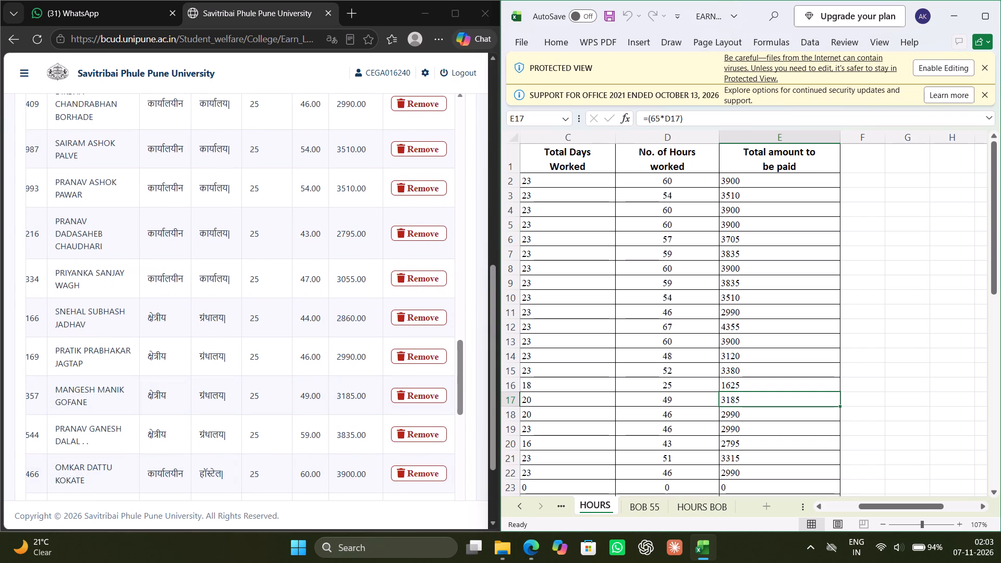
pyautogui.scroll(-5, 618, 444)
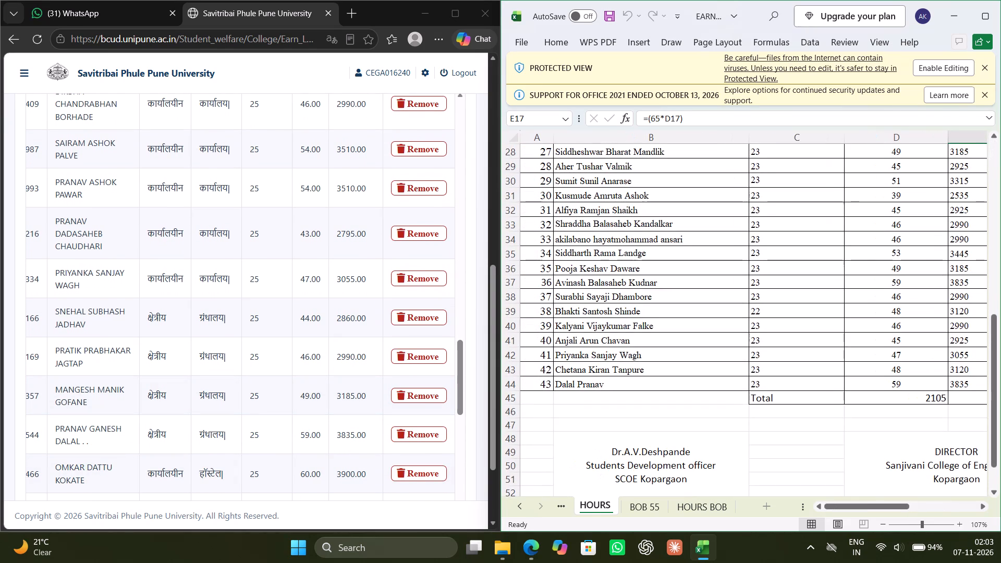
pyautogui.hscroll(-1, 615, 406)
# Bring up the first hostel-work entries in the portal and compare their hours and amounts against the HOURS sheet.
pyautogui.scroll(-1, 351, 451)
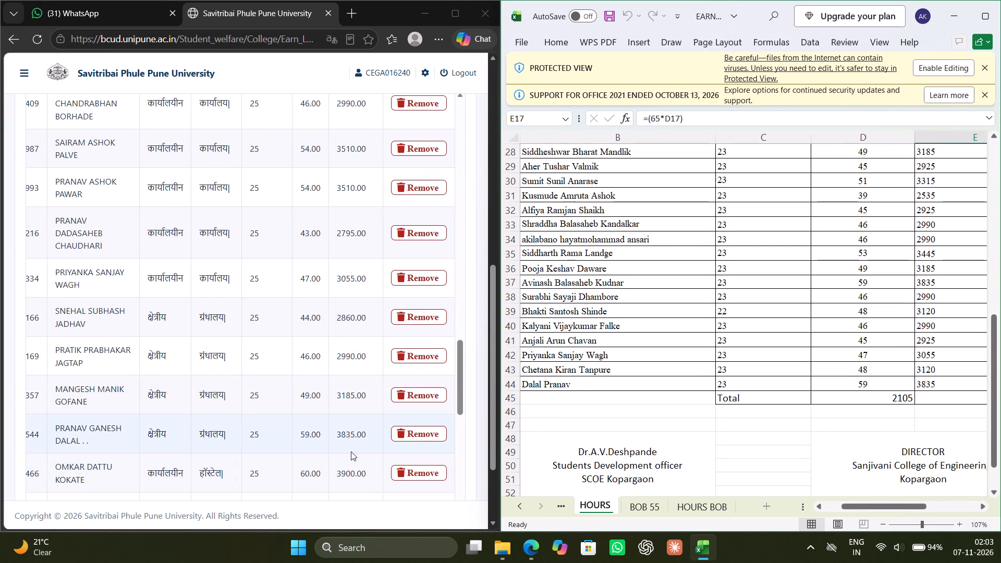
pyautogui.scroll(-1, 351, 451)
pyautogui.scroll(5, 733, 299)
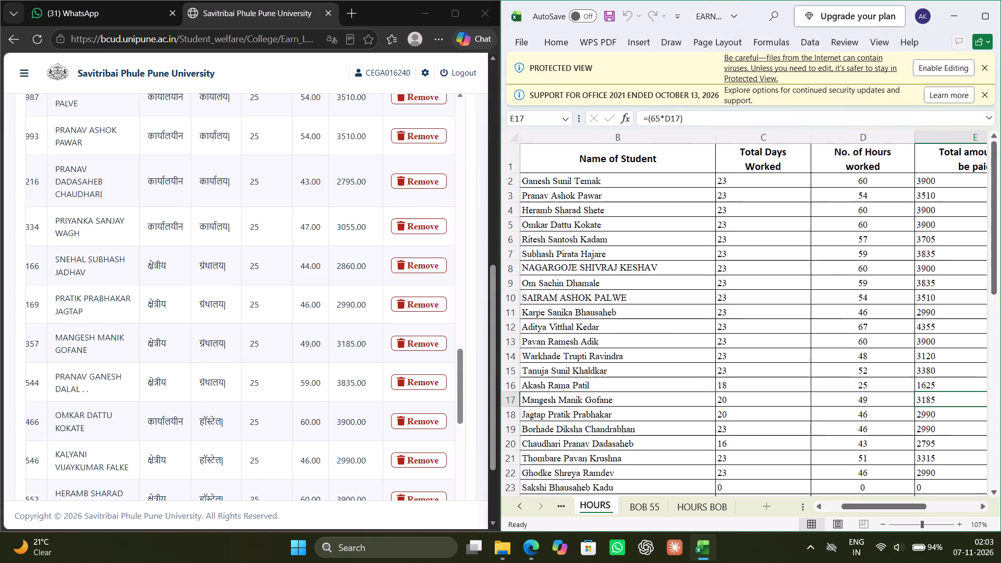
pyautogui.scroll(-2, 356, 369)
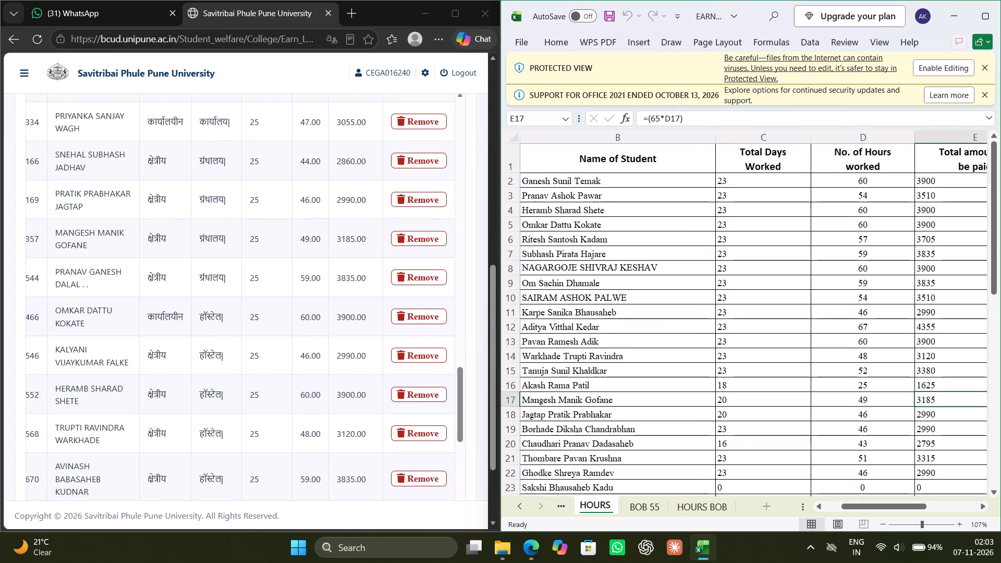
pyautogui.scroll(-2, 588, 359)
pyautogui.hscroll(1, 588, 359)
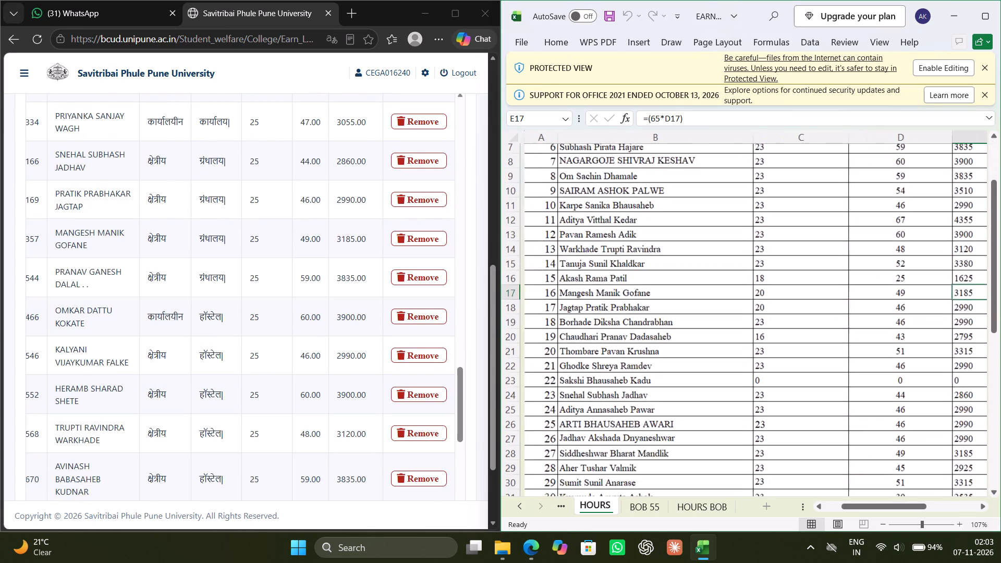
pyautogui.scroll(-2, 588, 359)
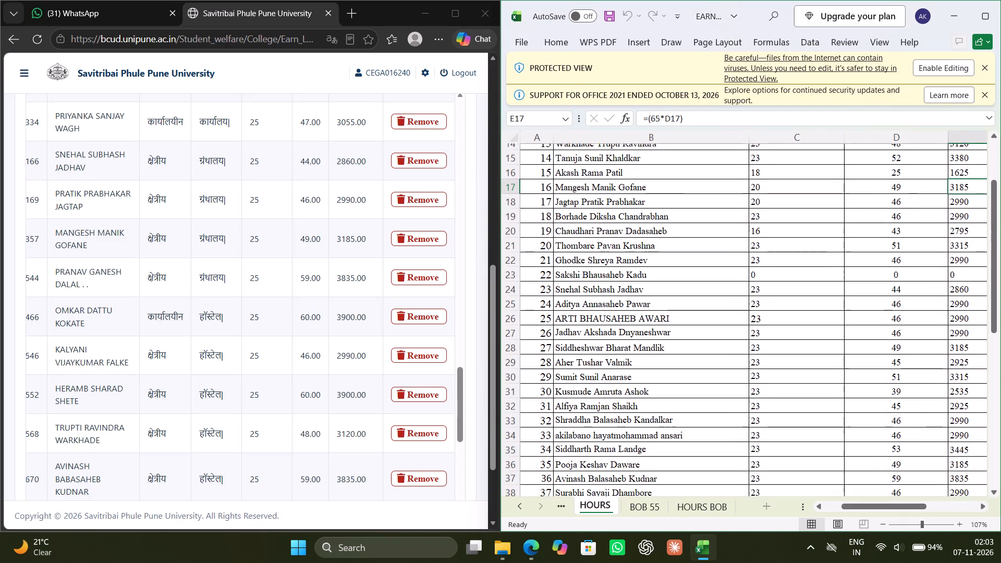
pyautogui.scroll(-2, 588, 359)
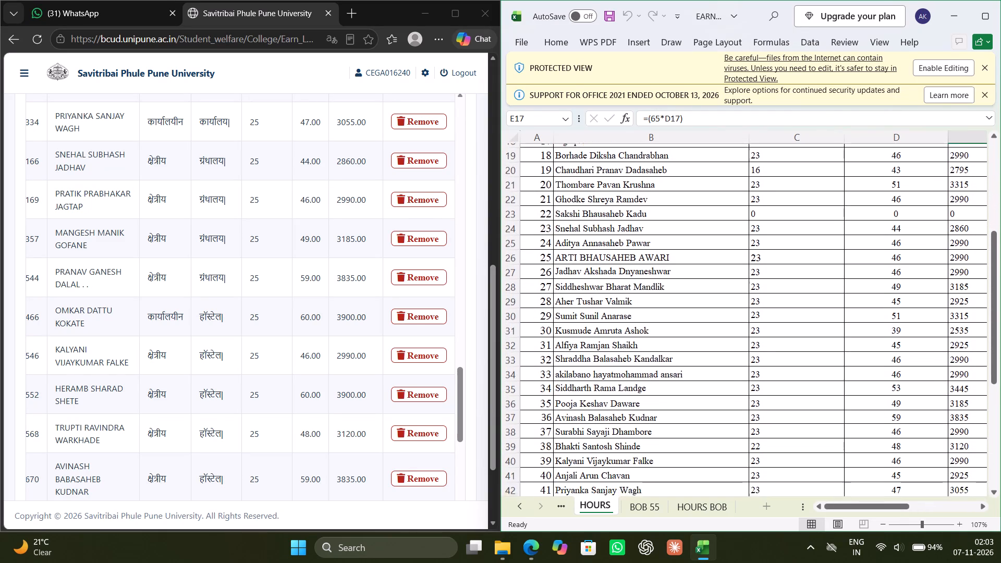
pyautogui.scroll(-1, 588, 359)
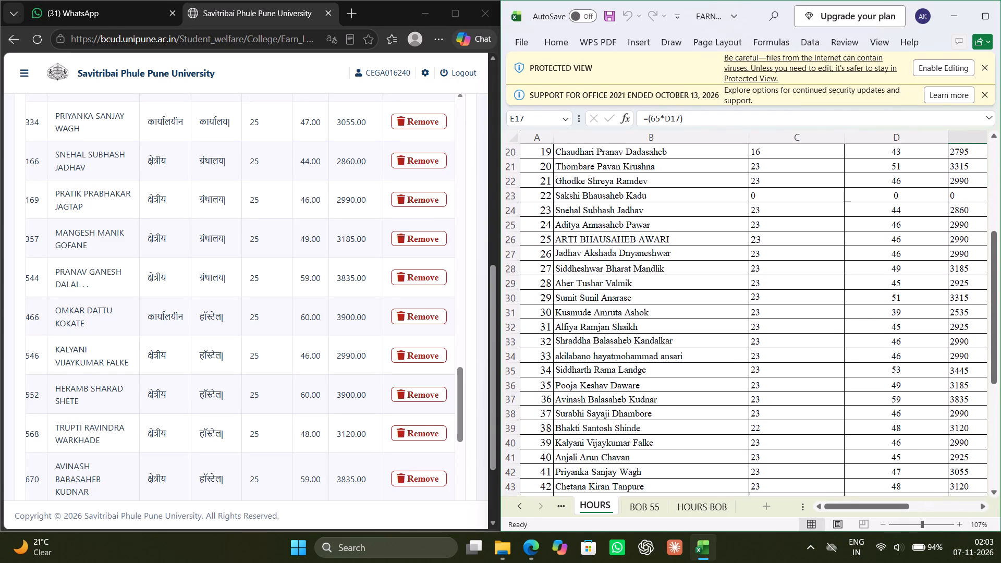
pyautogui.scroll(-2, 588, 359)
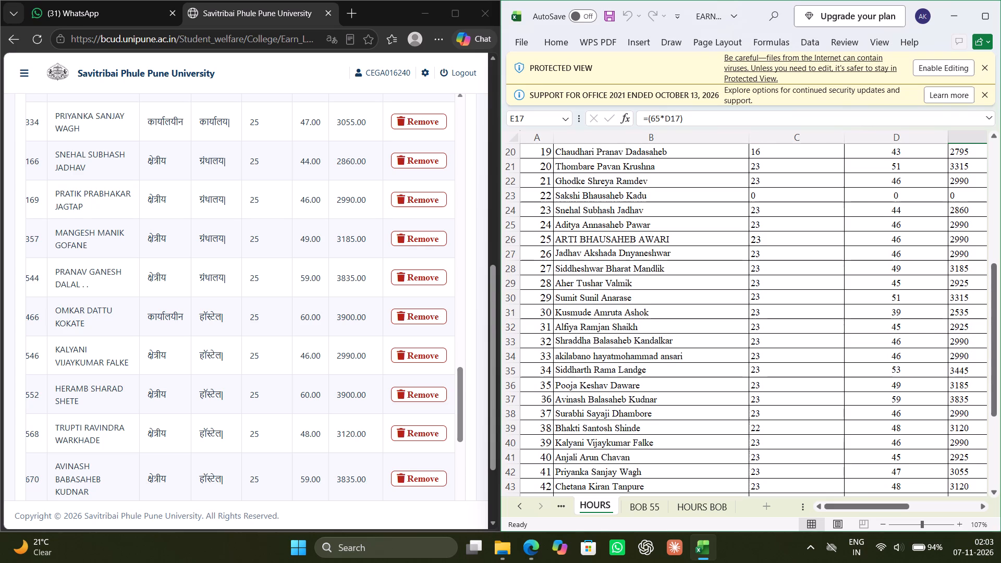
pyautogui.scroll(1, 602, 419)
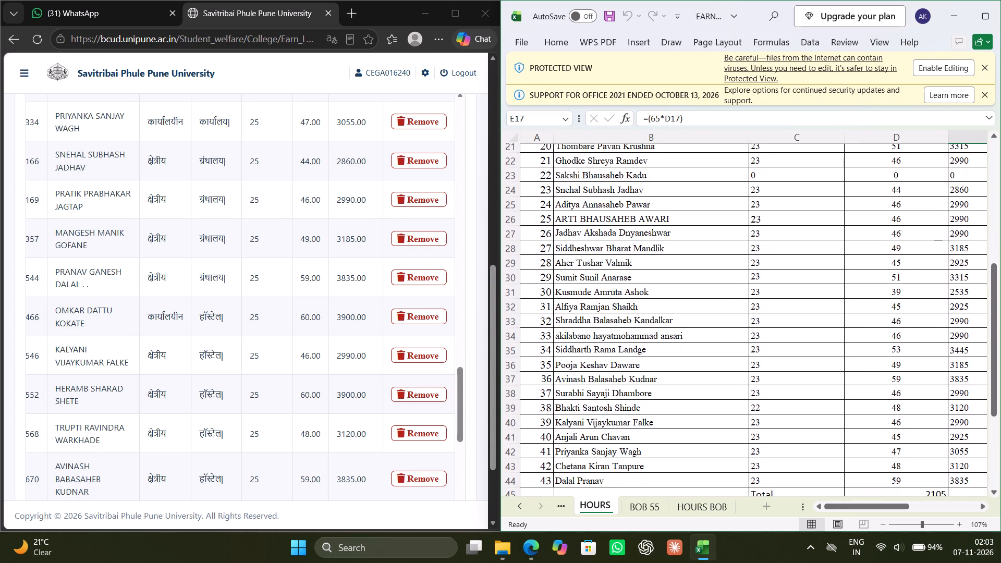
pyautogui.scroll(1, 602, 419)
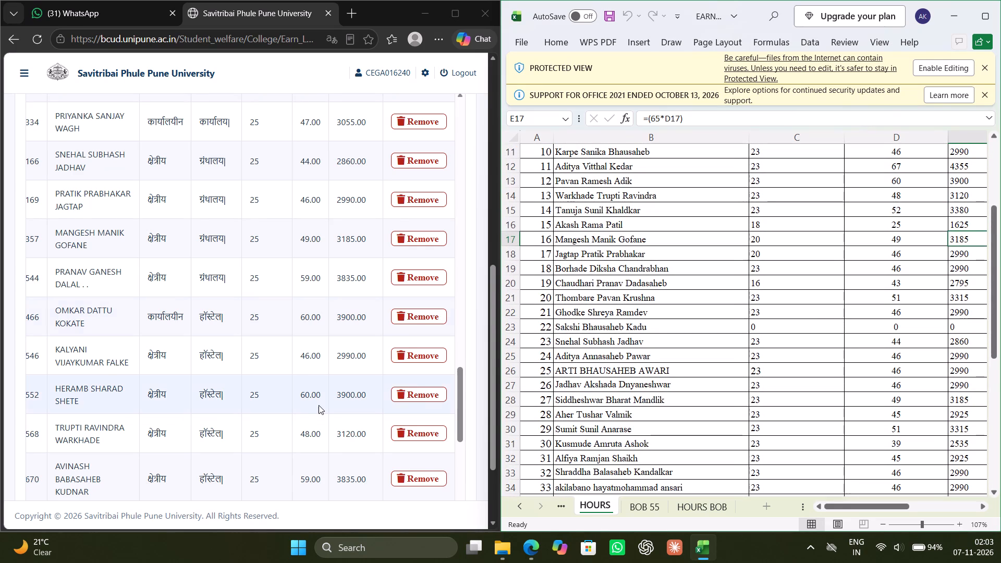
# Bring up the next hostel-work entries in the portal and check their hours and amounts against the HOURS sheet and the HOURS BOB sheet.
pyautogui.scroll(-1, 320, 401)
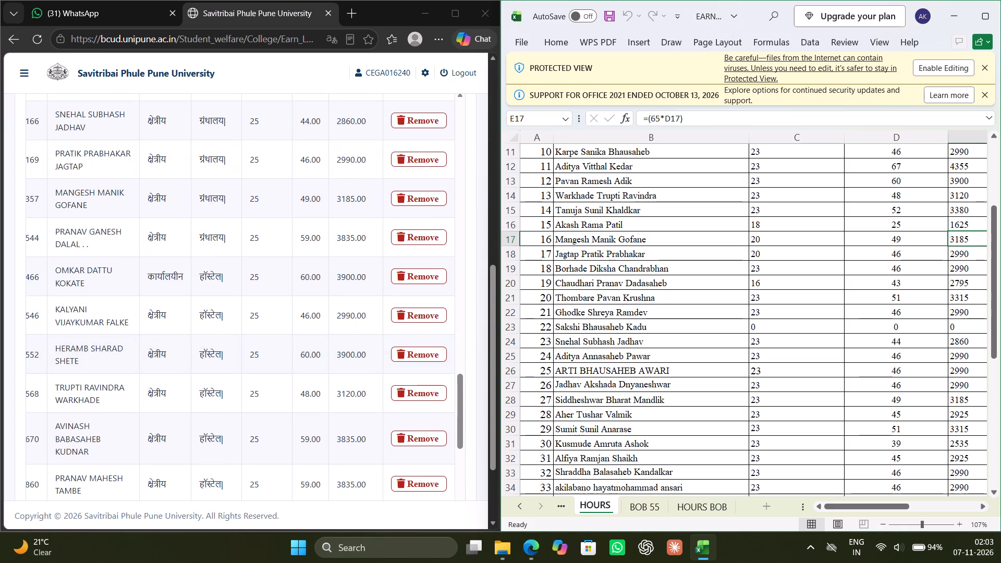
pyautogui.scroll(-1, 628, 487)
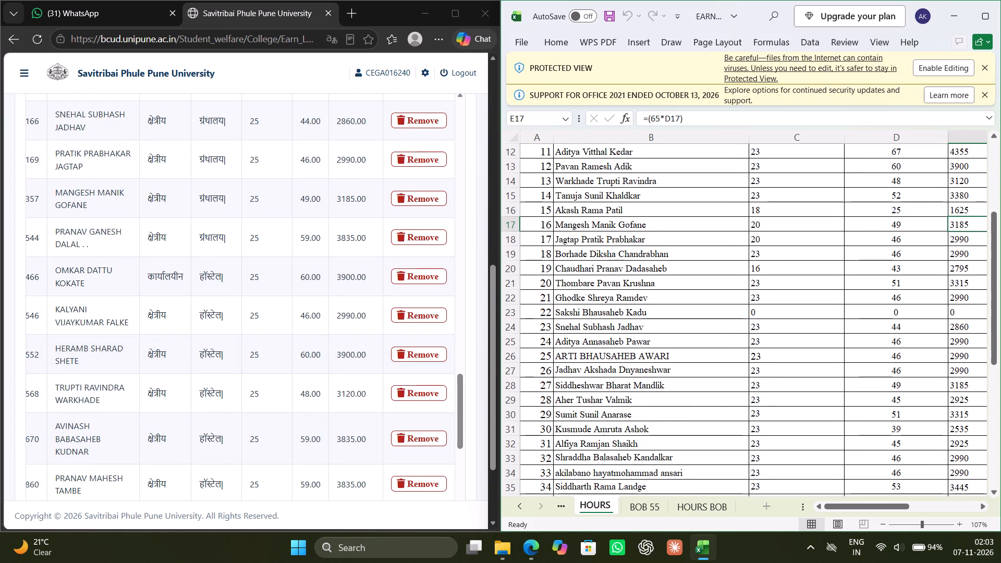
pyautogui.scroll(-1, 596, 455)
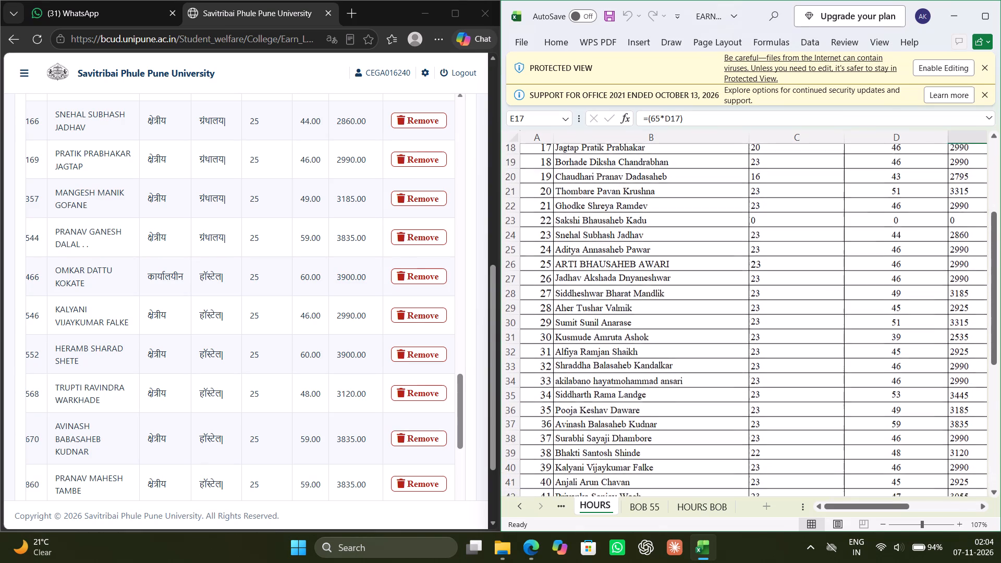
pyautogui.scroll(-1, 596, 455)
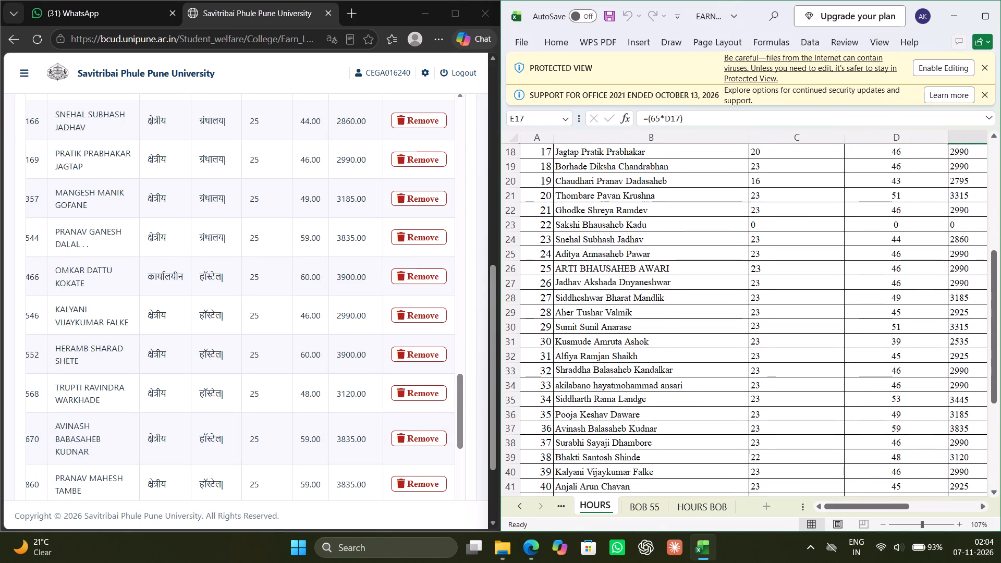
pyautogui.scroll(4, 702, 262)
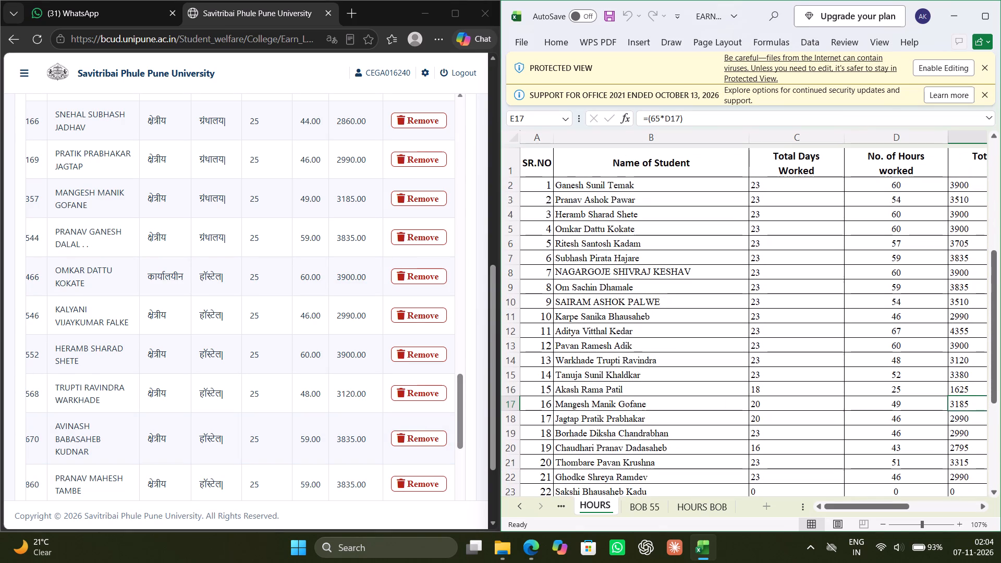
pyautogui.scroll(1, 702, 262)
pyautogui.click(705, 512)
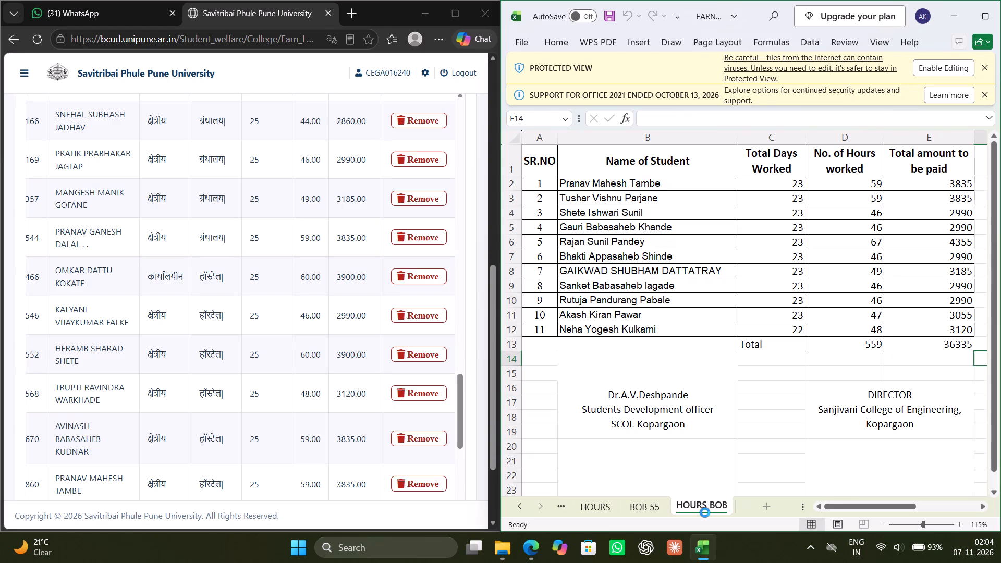
# Compare the middle hostel-work entries in the portal with the final rows of HOURS, the HOURS BOB list and the first rows of HOURS.
pyautogui.click(593, 511)
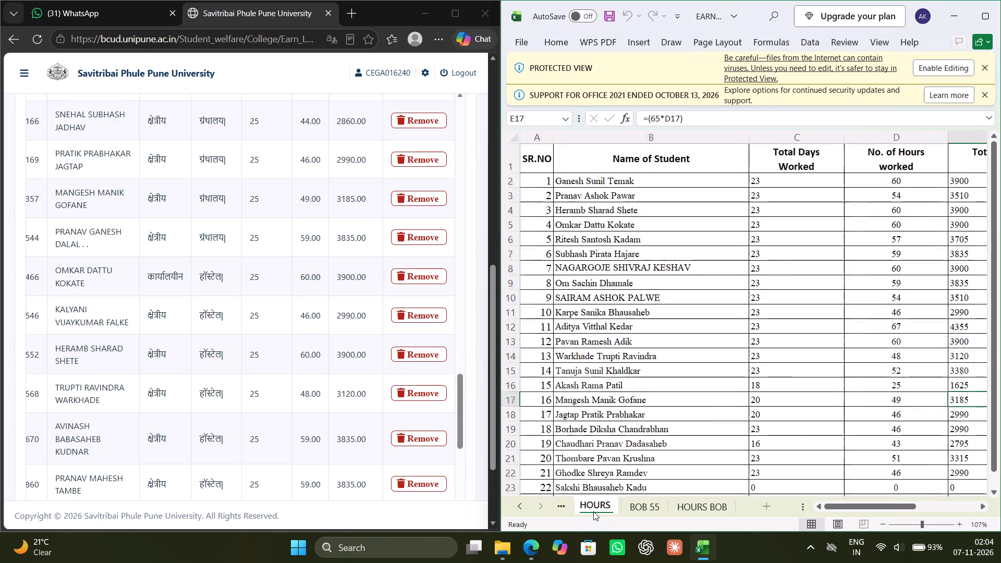
pyautogui.scroll(-3, 367, 449)
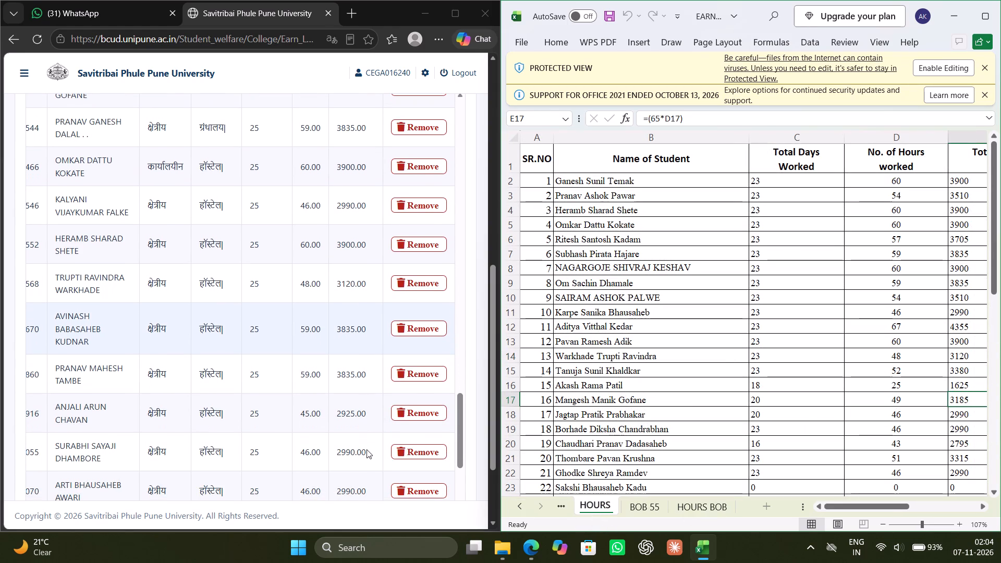
pyautogui.scroll(-4, 717, 393)
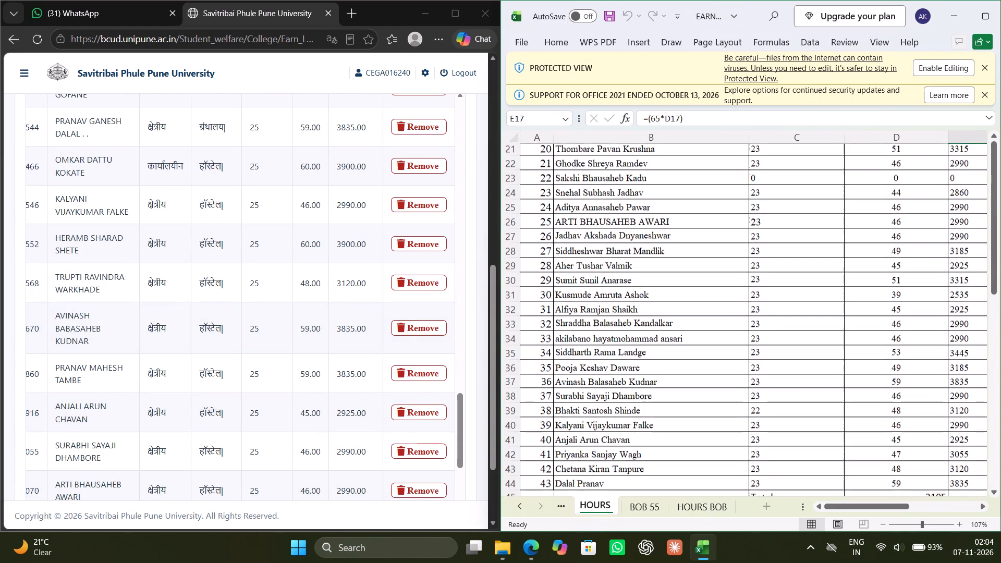
pyautogui.scroll(-2, 717, 393)
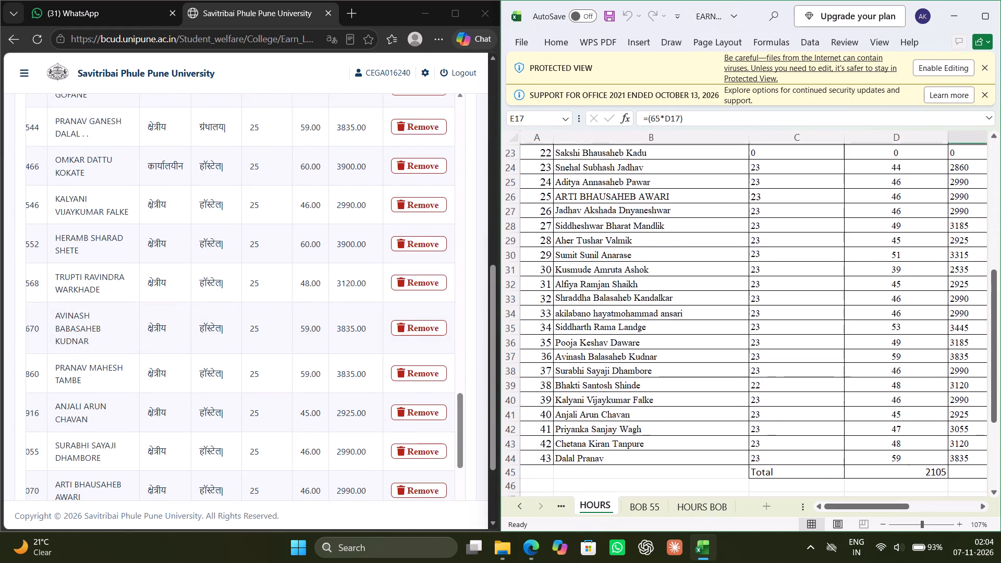
pyautogui.scroll(-1, 717, 393)
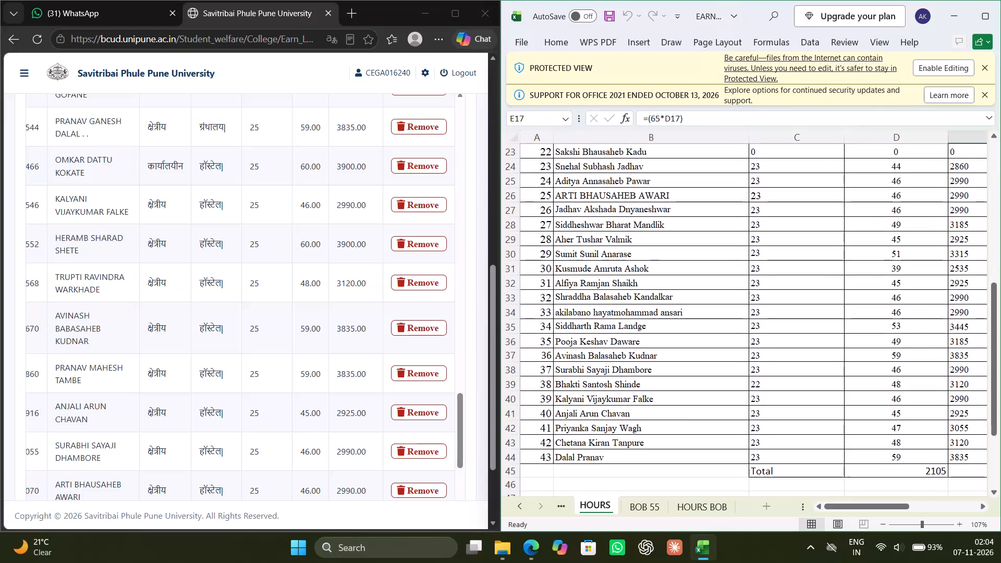
pyautogui.click(709, 513)
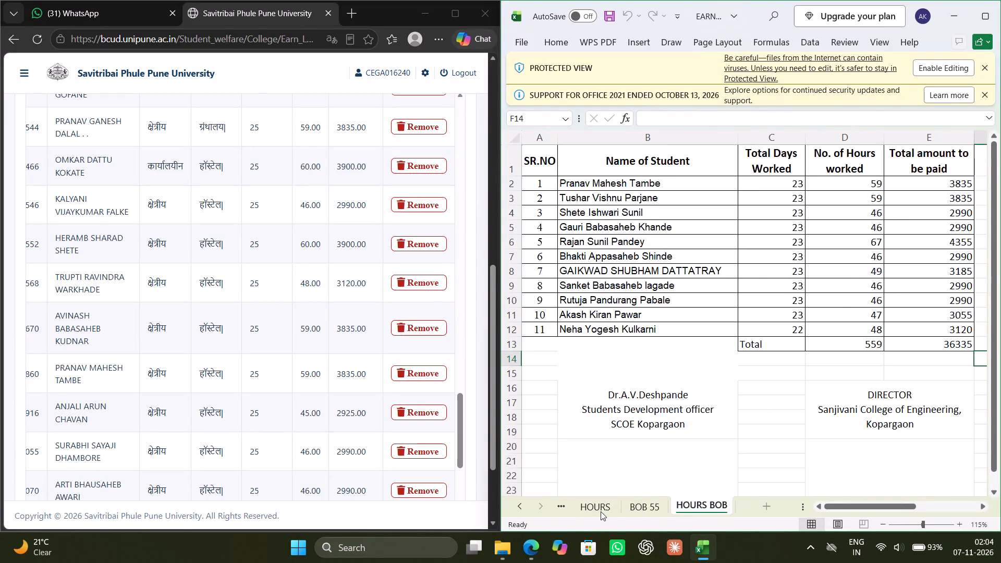
pyautogui.click(601, 511)
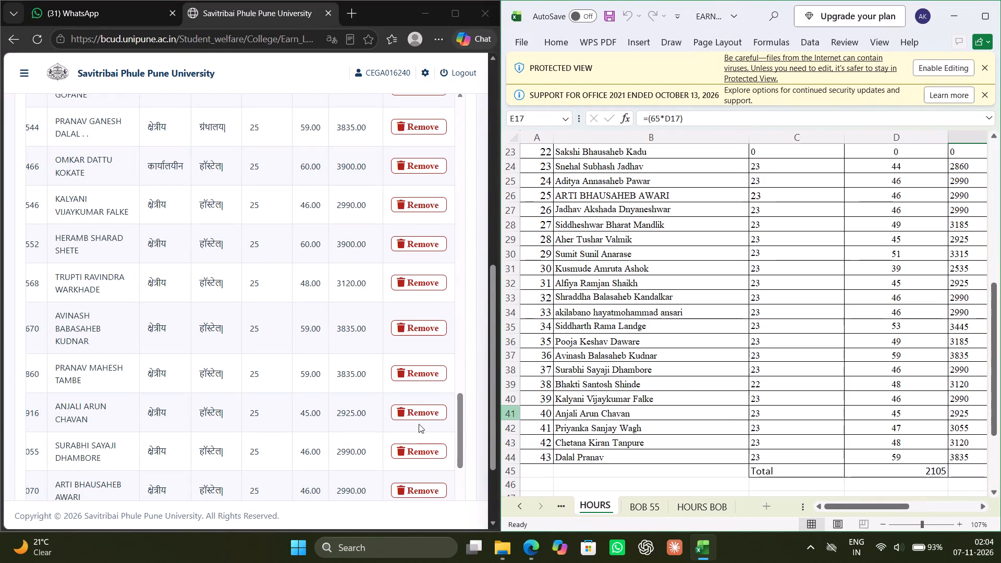
pyautogui.scroll(-1, 333, 452)
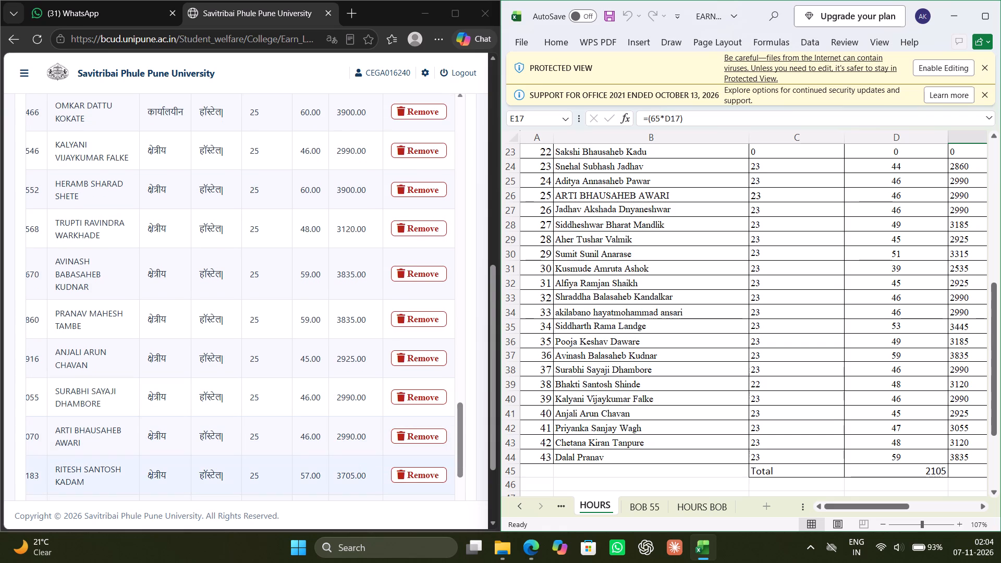
pyautogui.scroll(9, 576, 288)
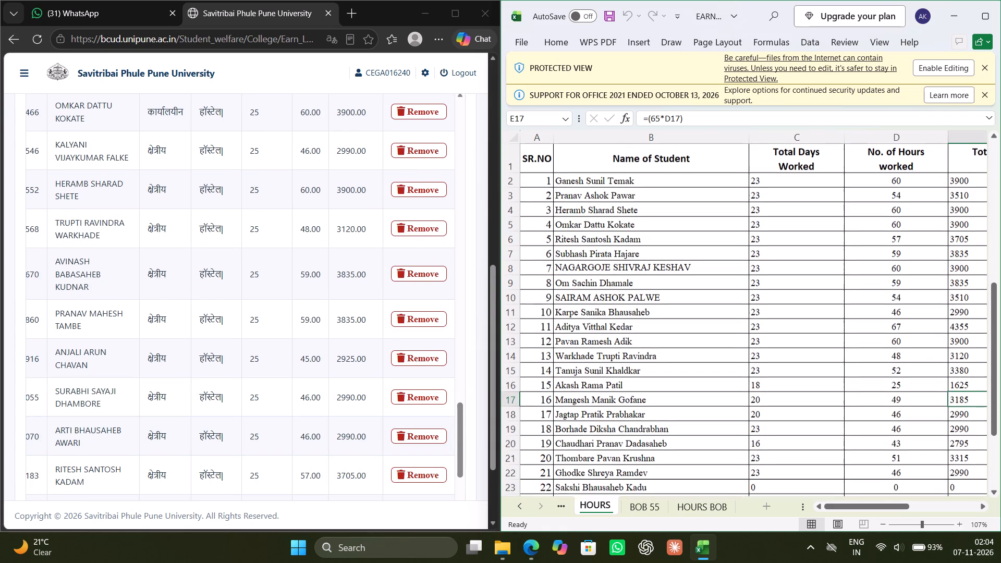
# Bring up the last hostel-work entries in the portal and check their hours and amounts against the HOURS BOB and HOURS sheets.
pyautogui.scroll(-2, 359, 299)
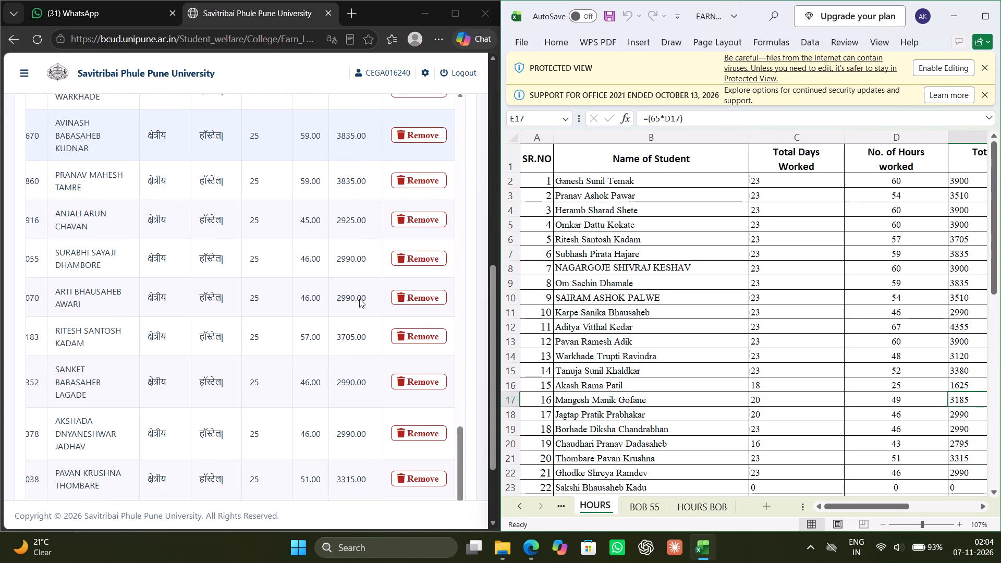
pyautogui.scroll(-3, 359, 299)
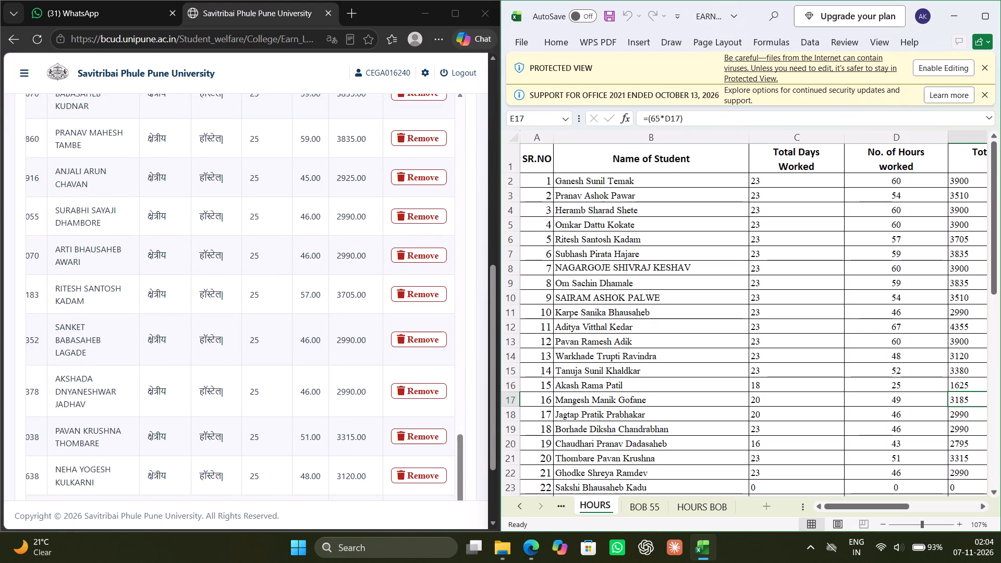
pyautogui.click(690, 507)
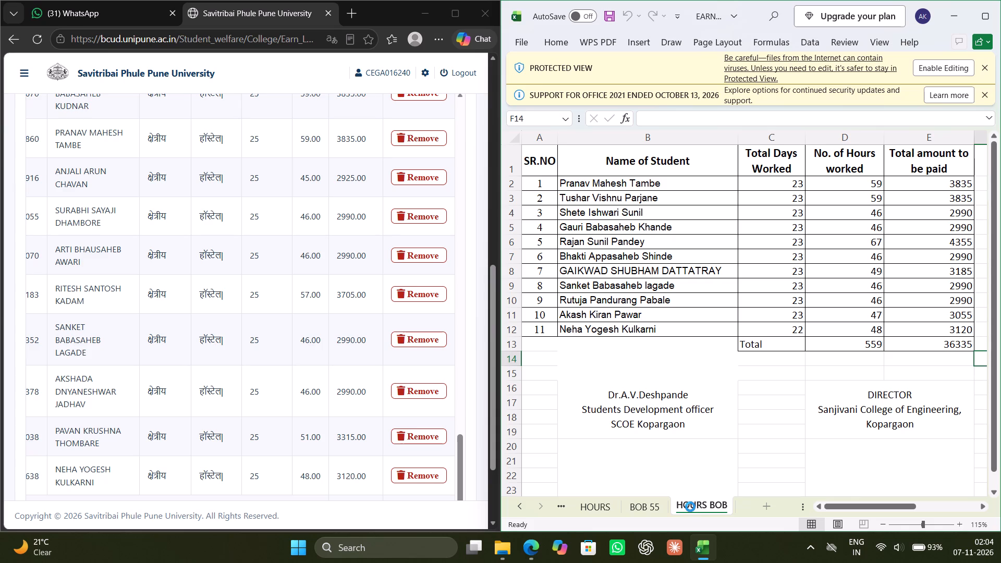
pyautogui.click(598, 504)
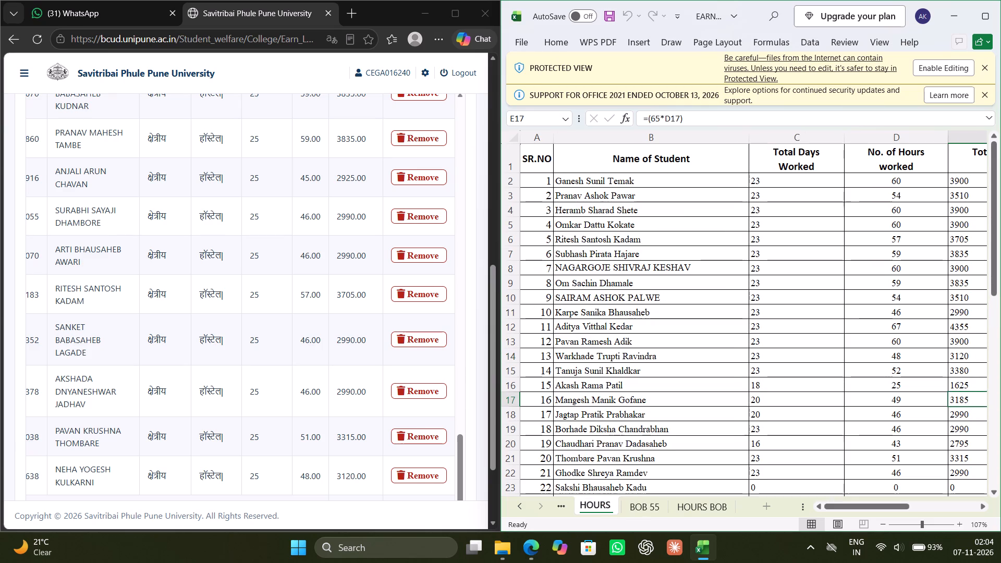
pyautogui.scroll(-1, 619, 432)
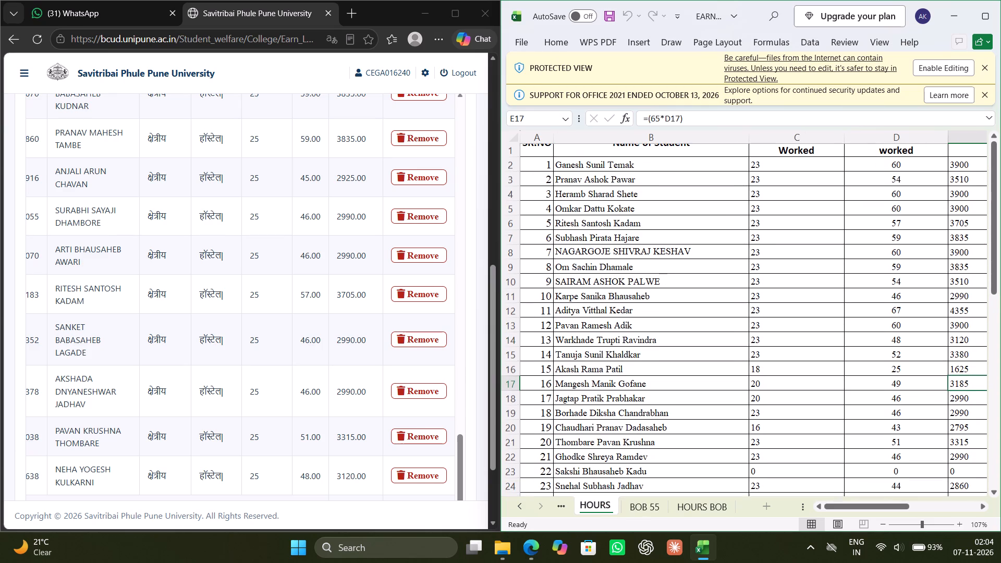
pyautogui.scroll(-1, 619, 432)
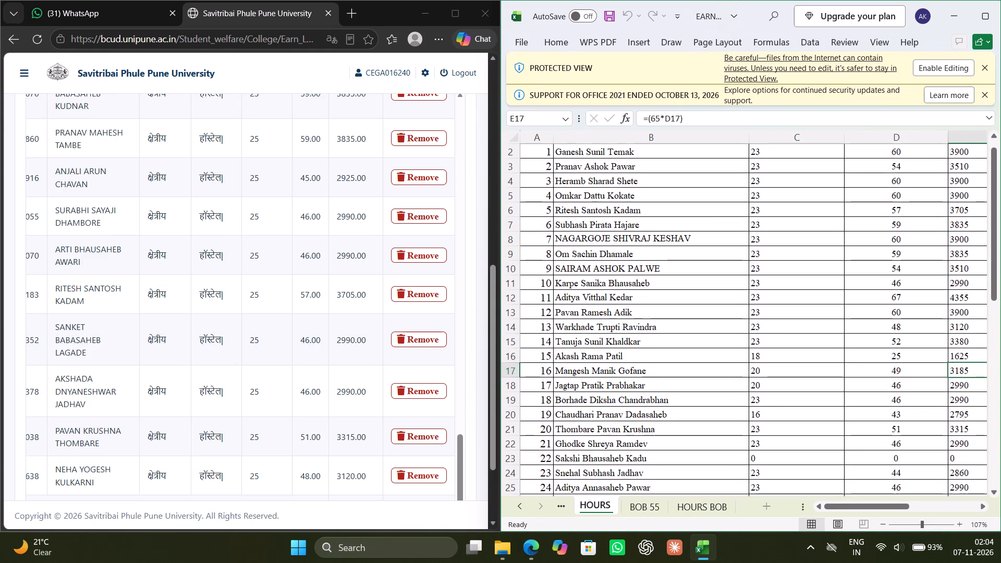
pyautogui.scroll(-1, 619, 432)
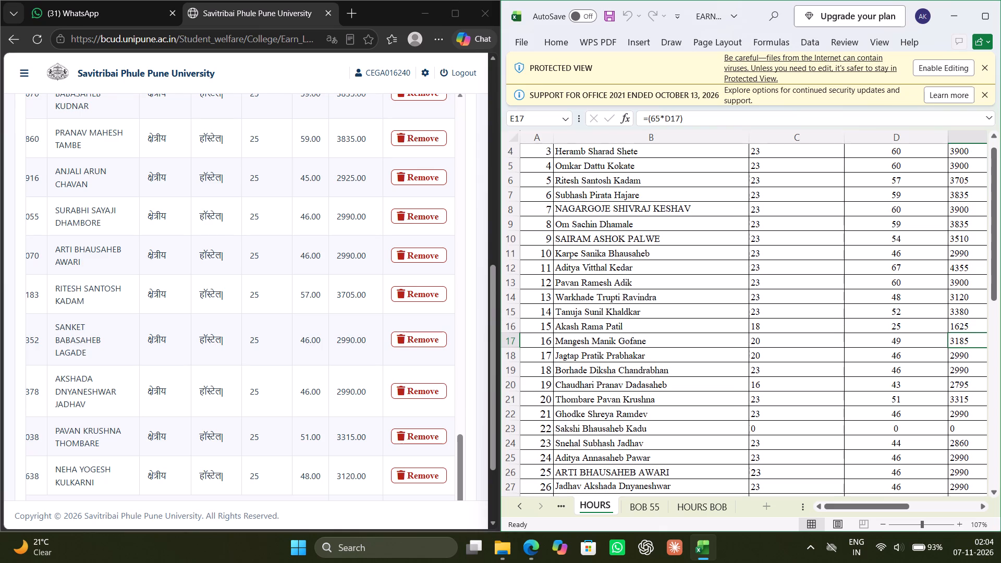
pyautogui.scroll(-1, 619, 432)
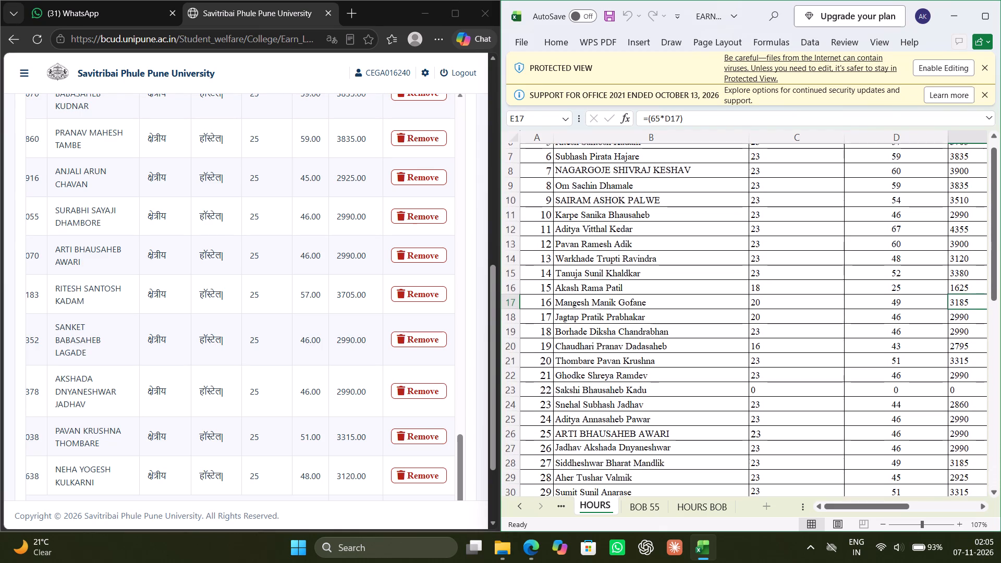
pyautogui.scroll(-2, 619, 432)
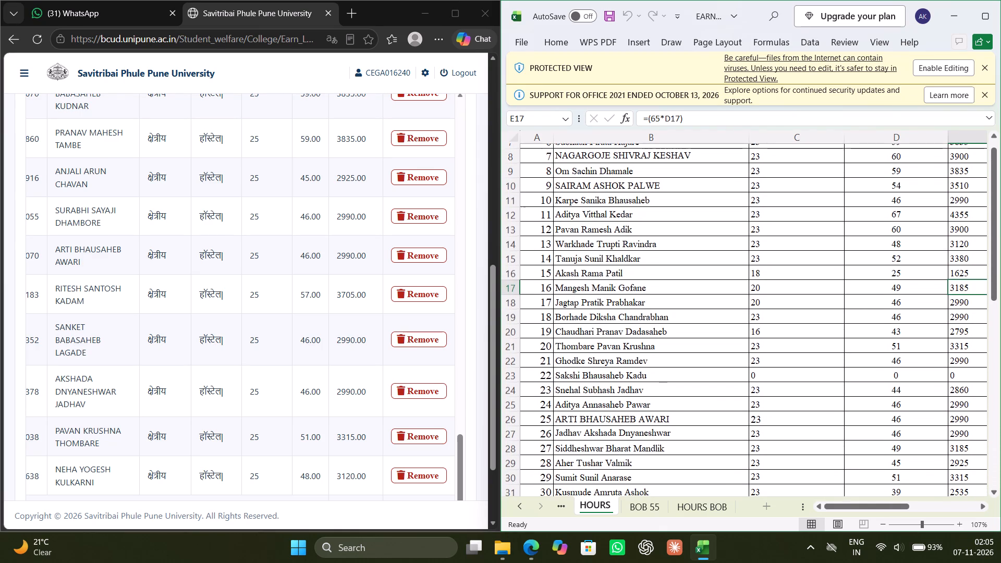
pyautogui.scroll(-1, 619, 432)
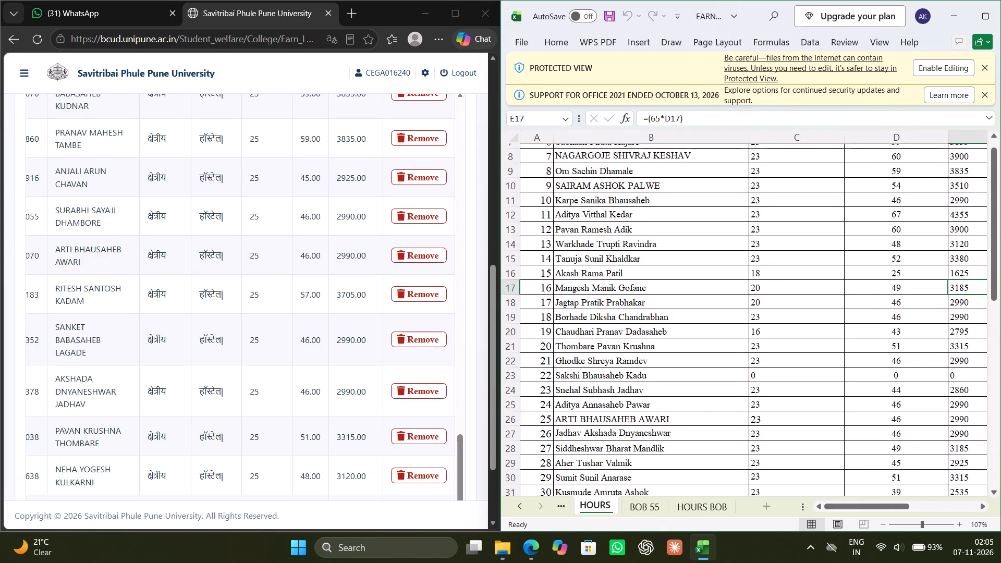
pyautogui.scroll(-1, 619, 432)
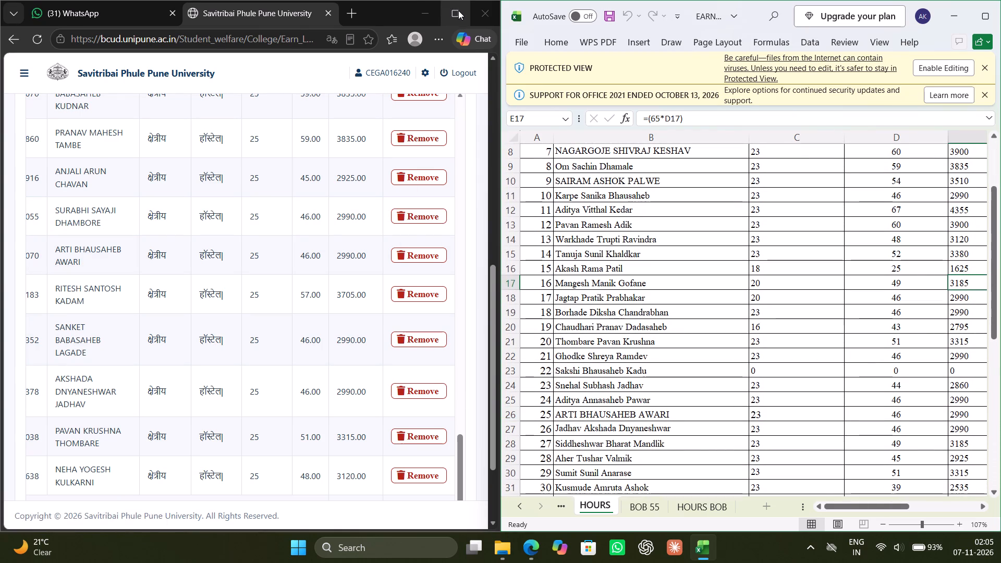
# Maximize the portal window and compare its Grand Total with the Total rows of the HOURS and HOURS BOB sheets.
pyautogui.click(458, 10)
pyautogui.scroll(-3, 433, 358)
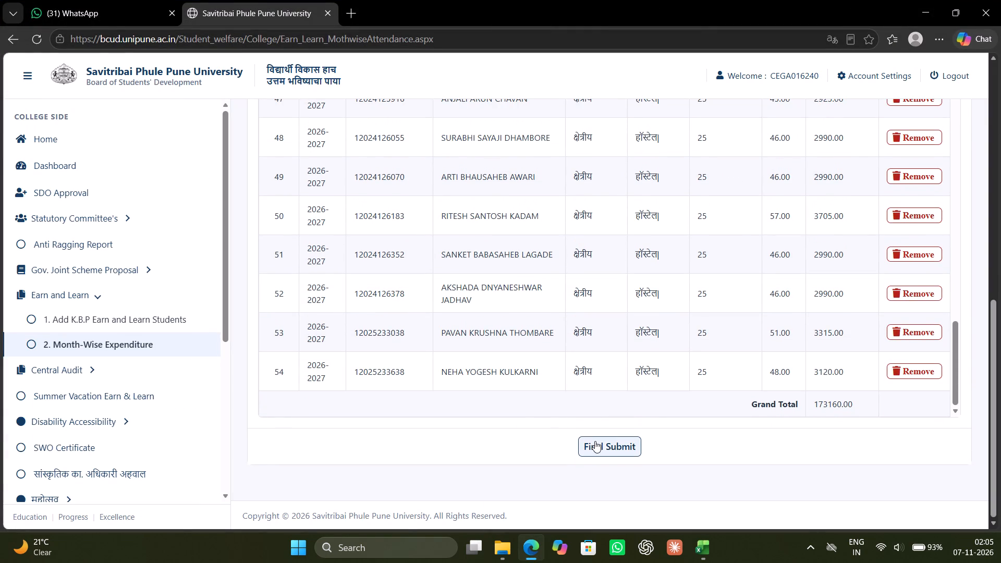
pyautogui.click(702, 548)
pyautogui.hscroll(-6, 822, 359)
pyautogui.scroll(-3, 822, 359)
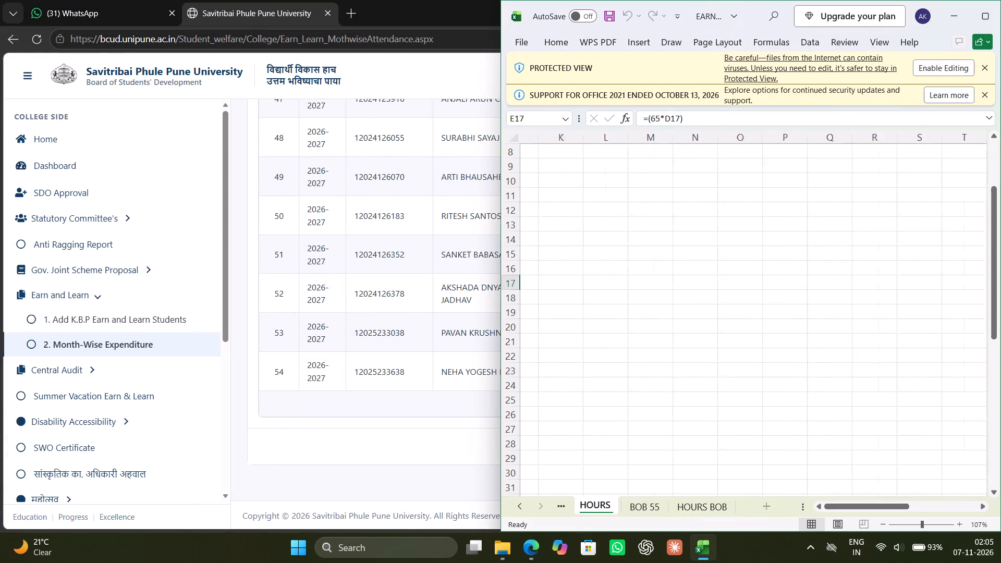
pyautogui.scroll(-3, 822, 359)
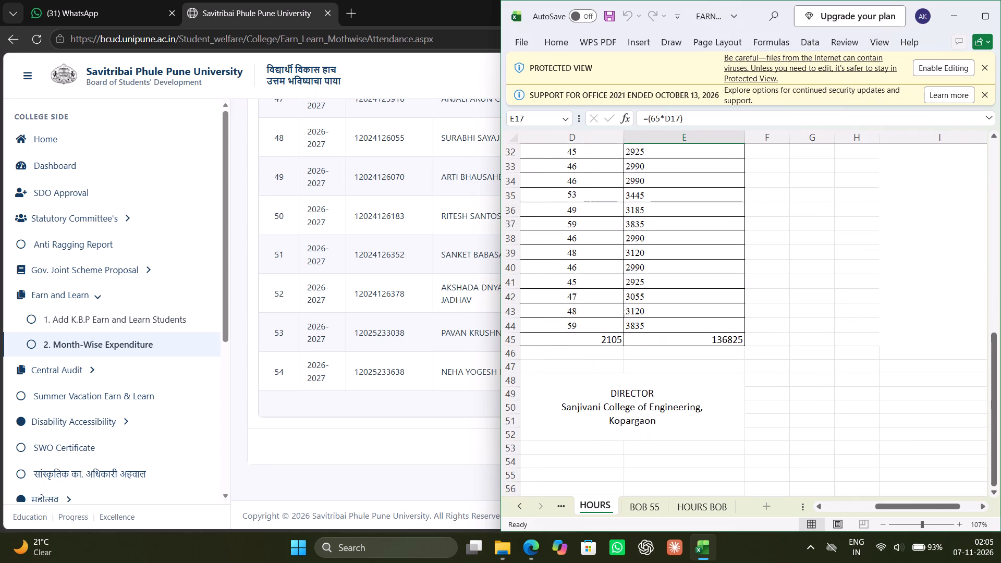
pyautogui.click(713, 506)
pyautogui.hscroll(-2, 829, 385)
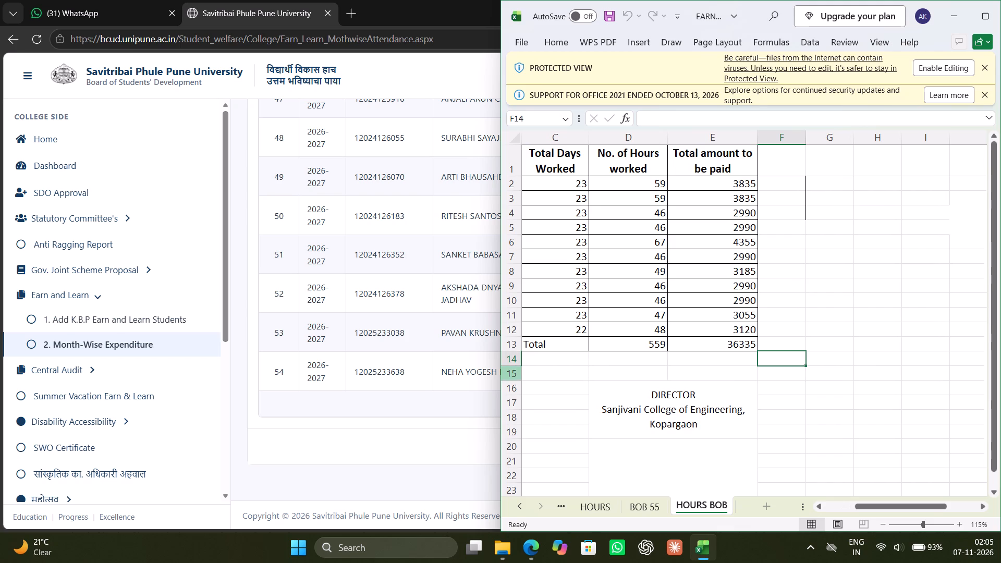
# Final-submit the October 2026-2027 month-wise expenditure entries in the university portal and accept saving the information.
pyautogui.click(397, 388)
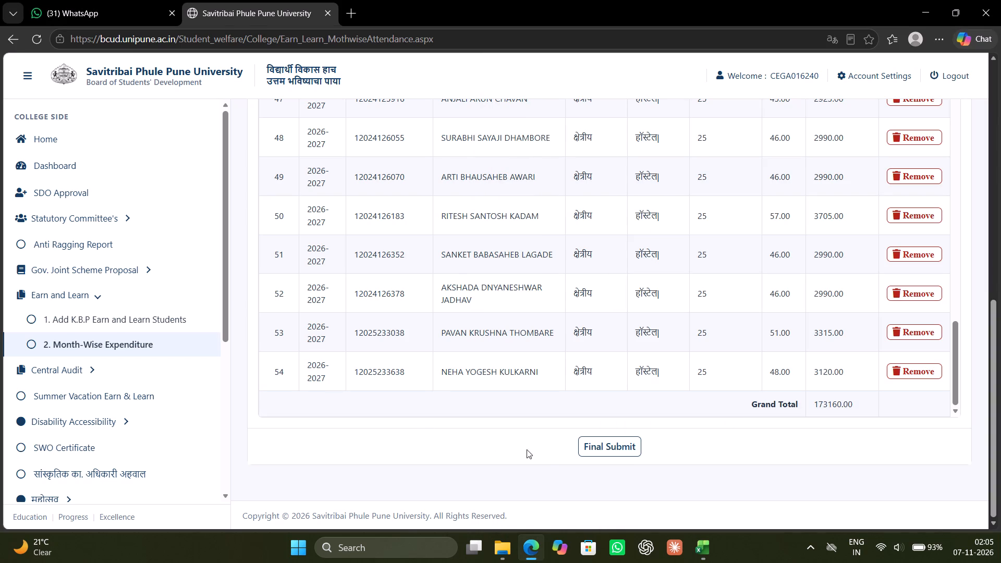
pyautogui.click(613, 442)
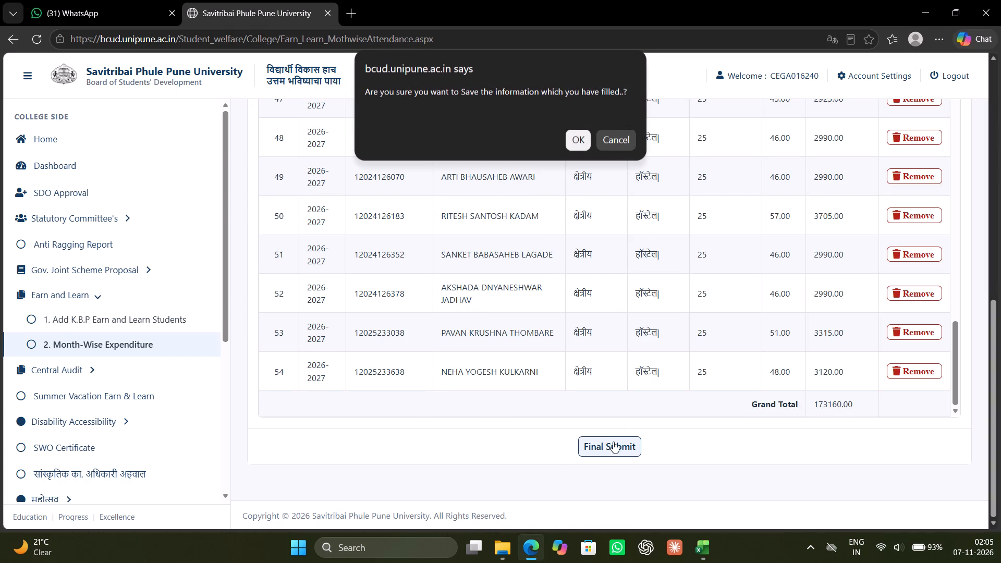
pyautogui.click(571, 139)
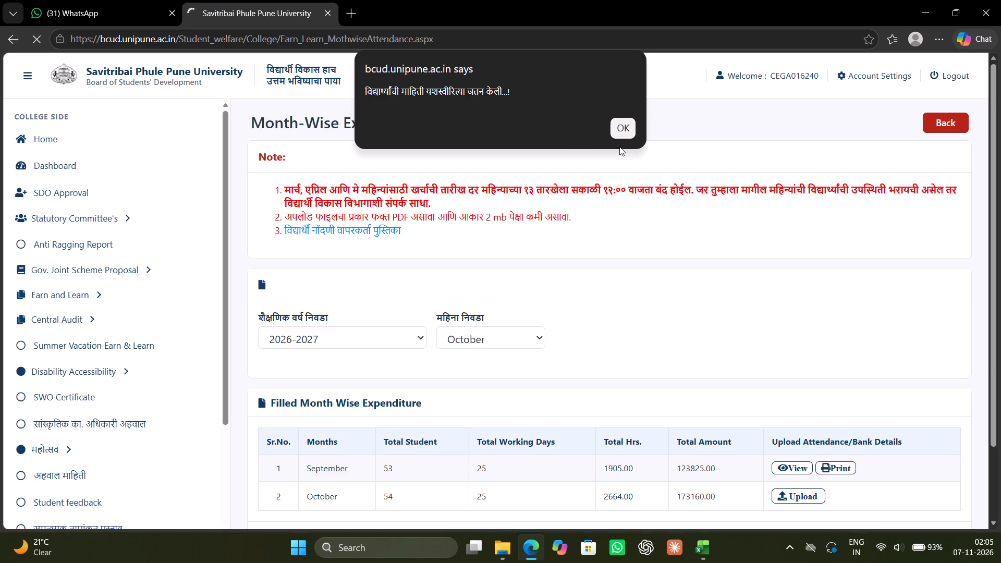
pyautogui.click(626, 128)
# Open the attendance and bank details upload for October in the filled month-wise expenditure table.
pyautogui.scroll(-2, 730, 295)
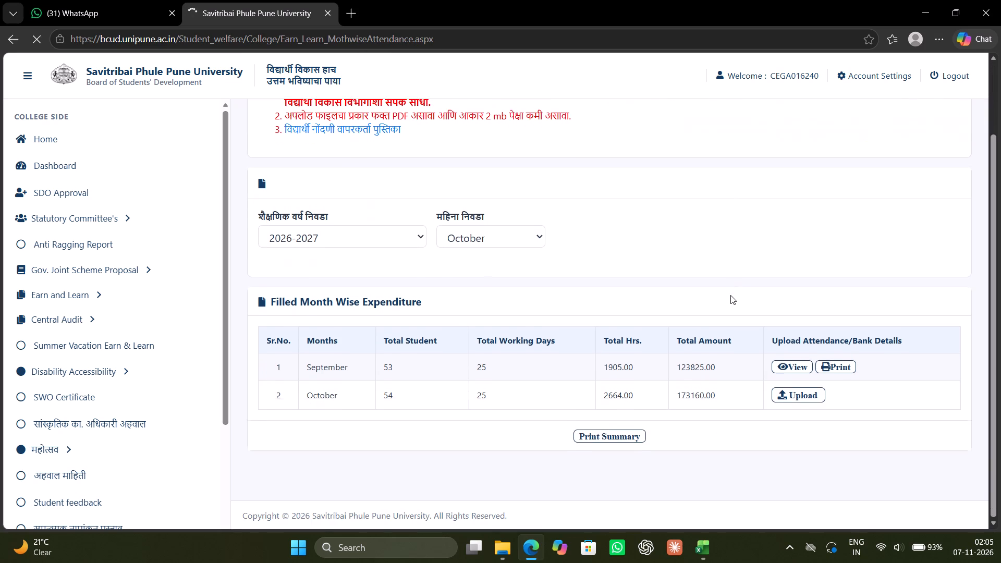
pyautogui.click(797, 436)
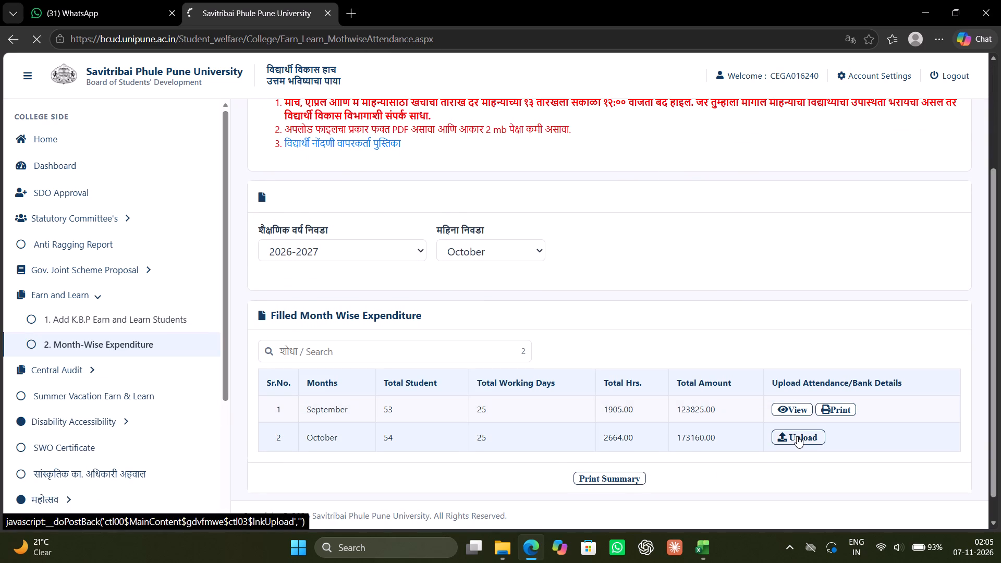
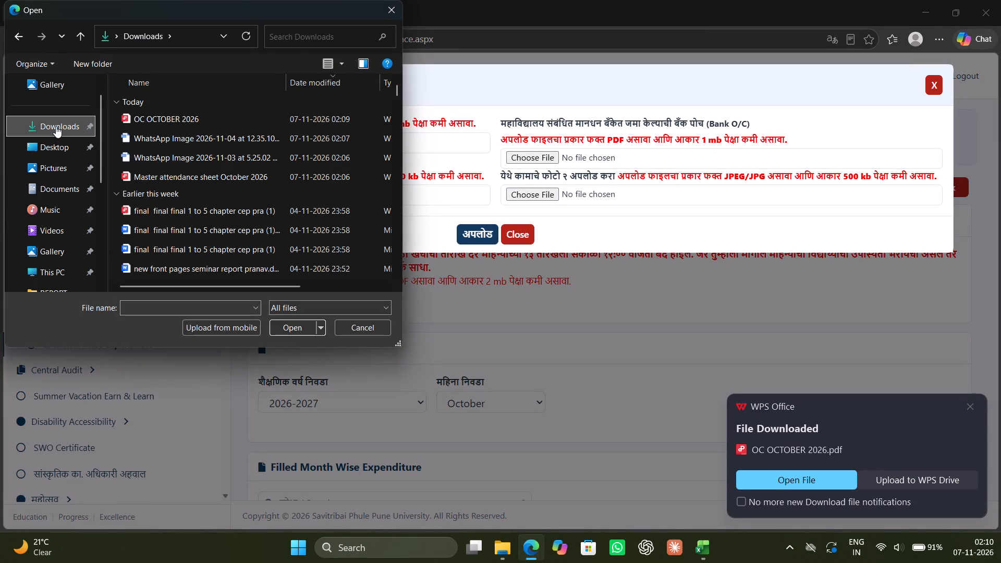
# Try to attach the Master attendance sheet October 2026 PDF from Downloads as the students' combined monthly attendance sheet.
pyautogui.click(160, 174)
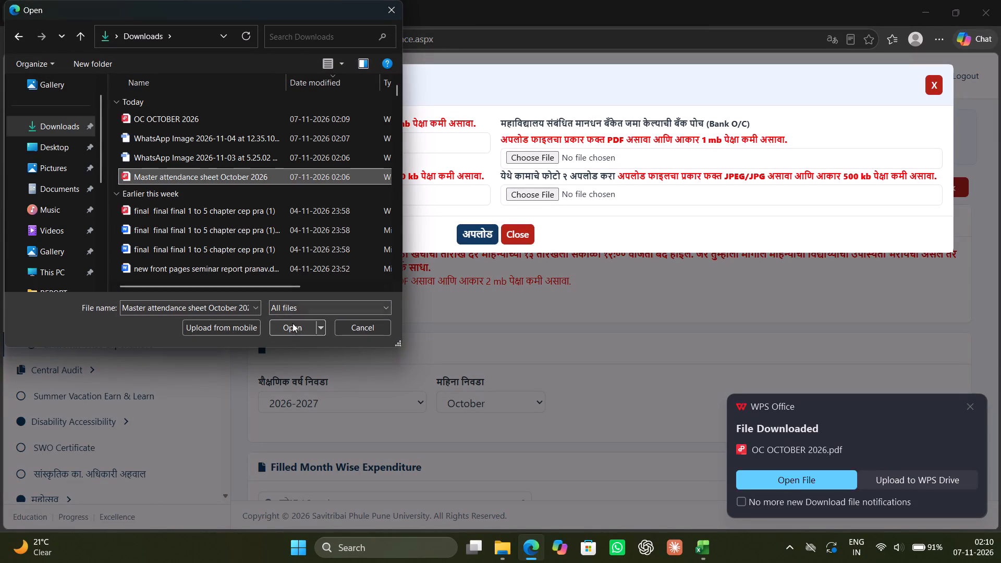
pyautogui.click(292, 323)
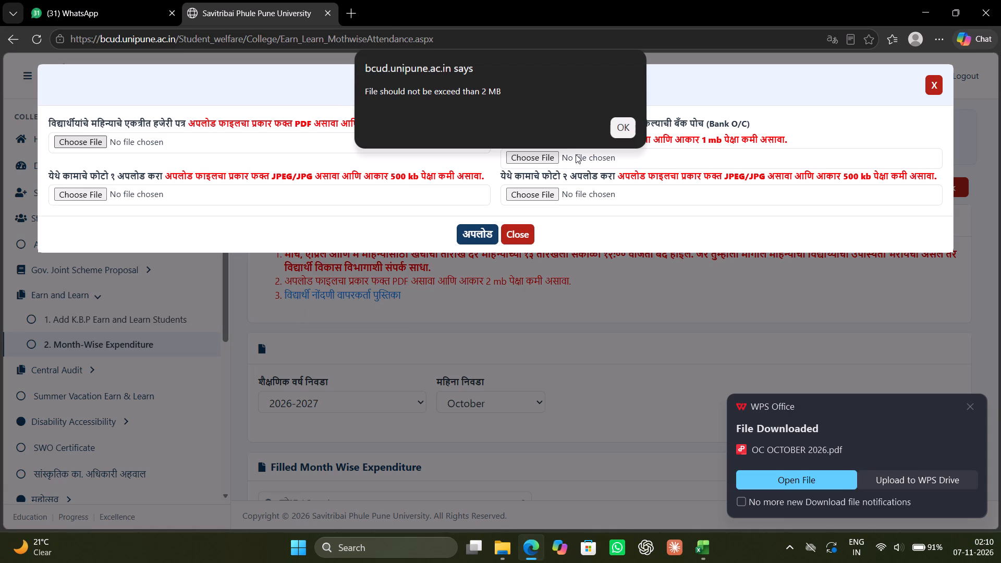
# Dismiss the file-size warning and open file selection for the bank deposit receipt (Bank O/C).
pyautogui.click(620, 127)
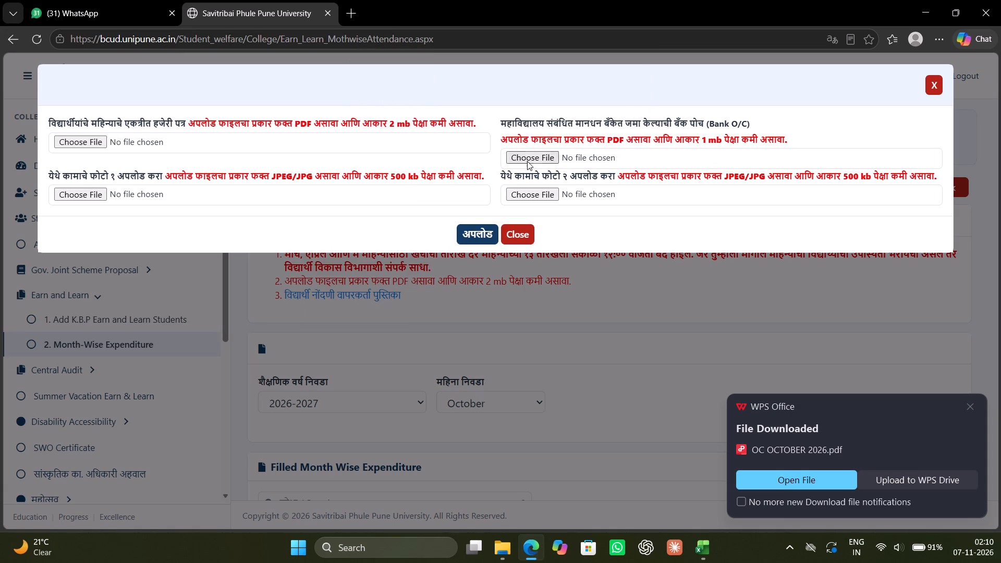
pyautogui.click(536, 157)
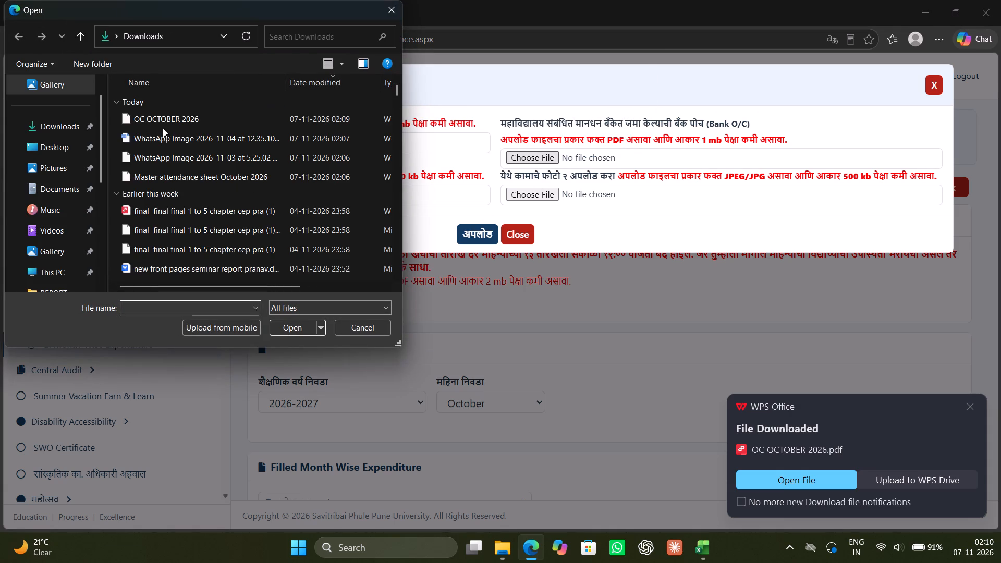
# Attach the OC OCTOBER 2026 PDF from Downloads as the bank deposit receipt (Bank O/C).
pyautogui.click(175, 113)
pyautogui.click(287, 323)
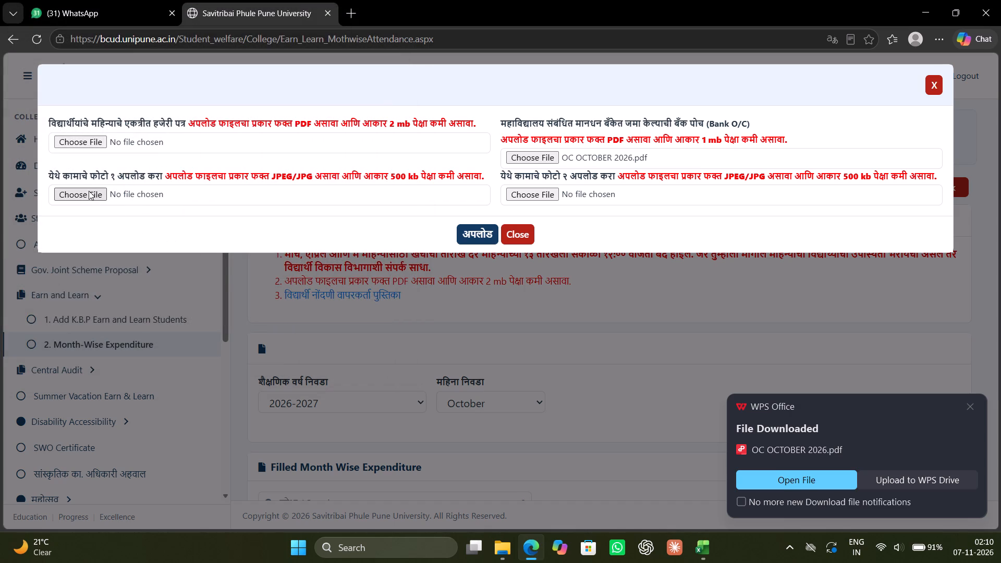
# Attach the WhatsApp images dated 2026-11-03 at 5.25.02 PM and 2026-11-04 at 12.35.10 PM as work photos 1 and 2.
pyautogui.click(89, 191)
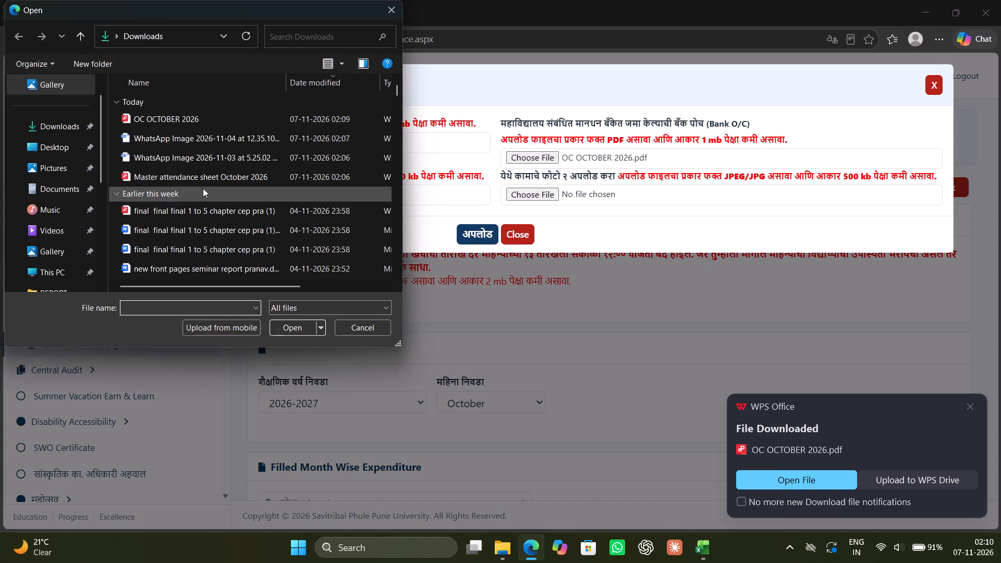
pyautogui.click(190, 156)
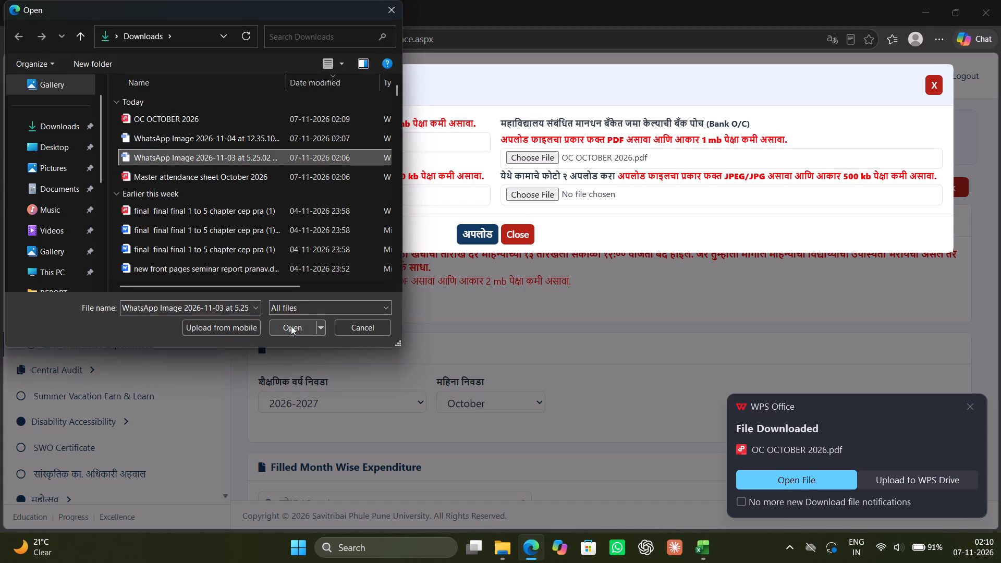
pyautogui.click(291, 326)
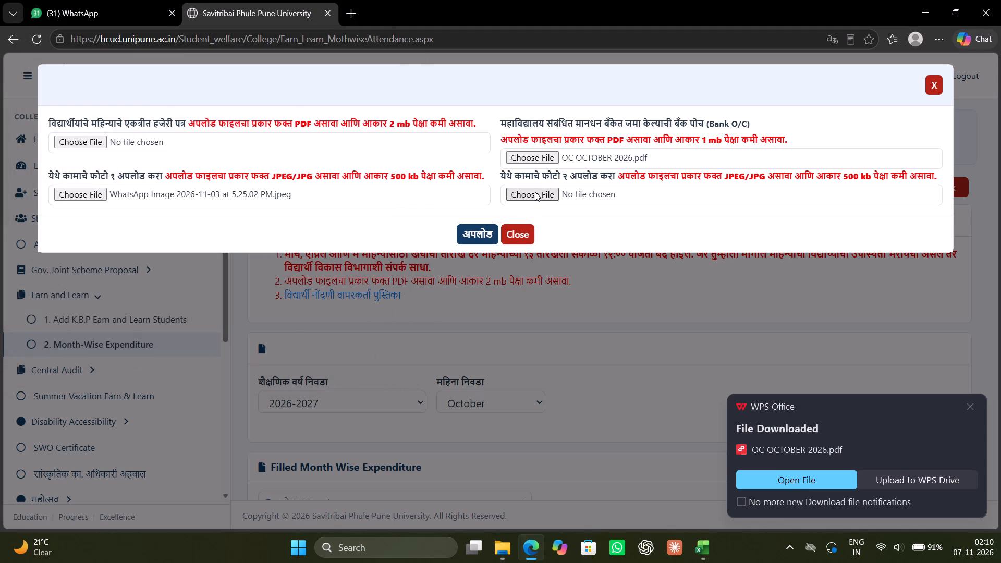
pyautogui.click(535, 192)
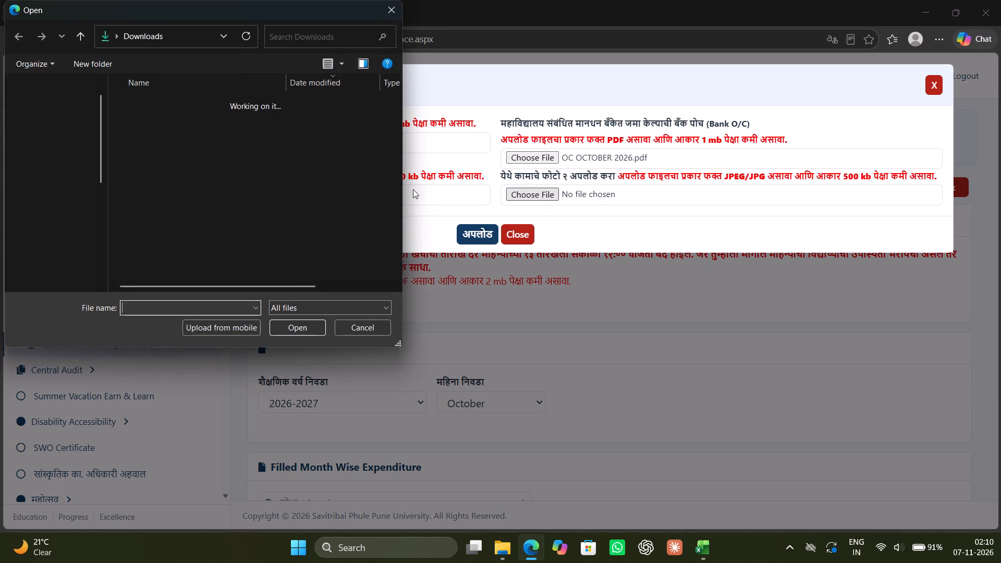
pyautogui.click(261, 136)
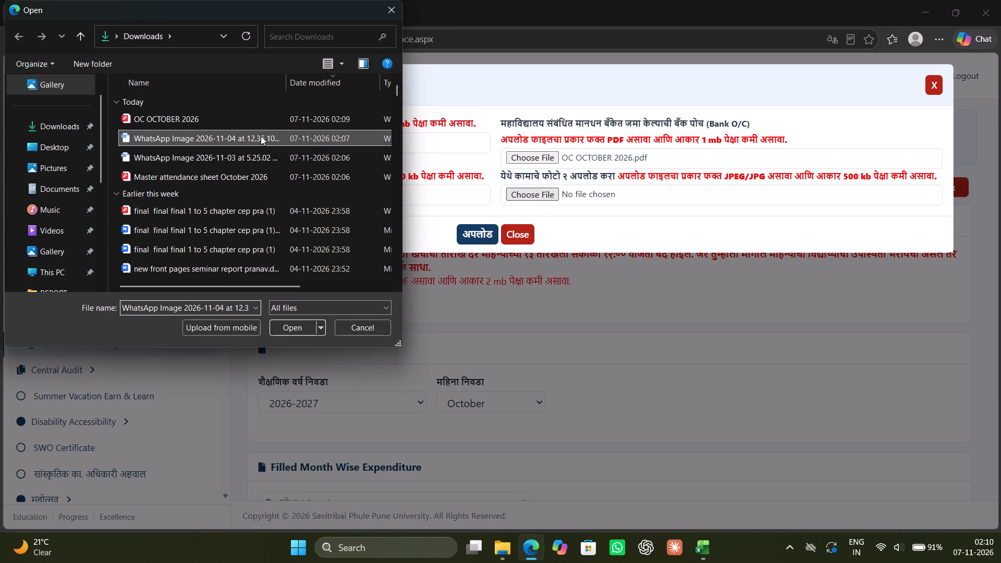
pyautogui.click(302, 326)
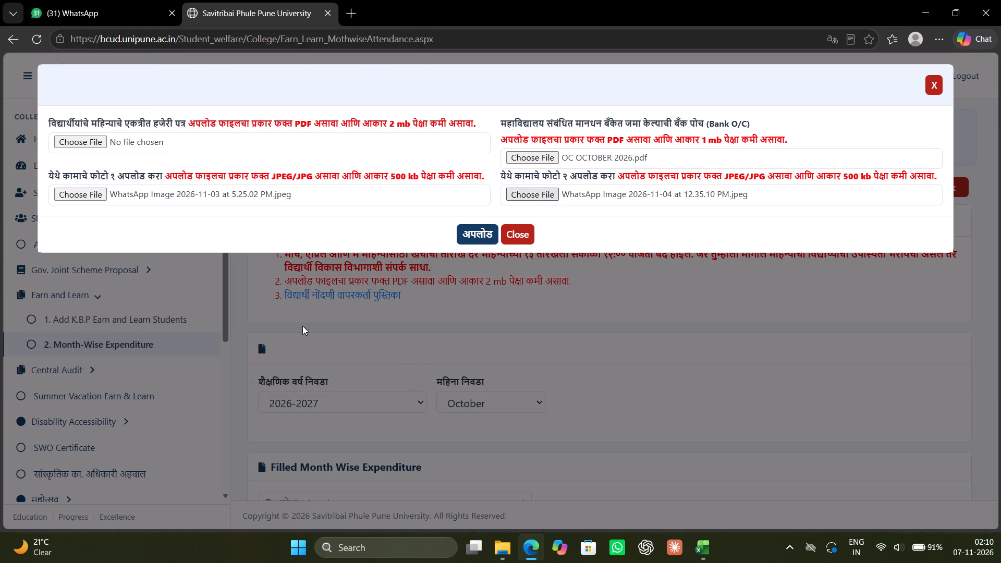
# Search the web in a new tab for "pdf size reducer pai7" and open the Pi7 PDF Compressor page.
pyautogui.click(355, 7)
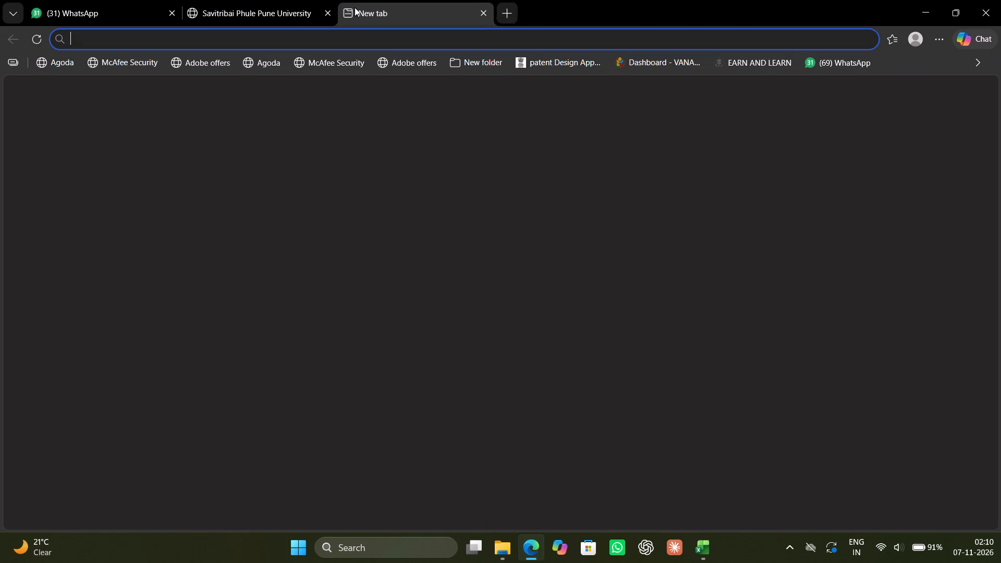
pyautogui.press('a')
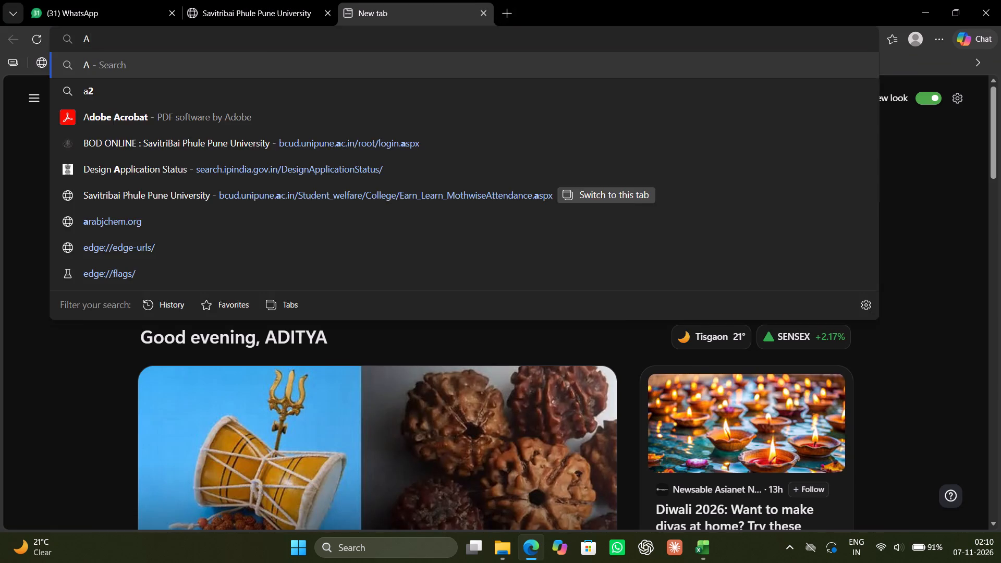
pyautogui.press('BackSpace')
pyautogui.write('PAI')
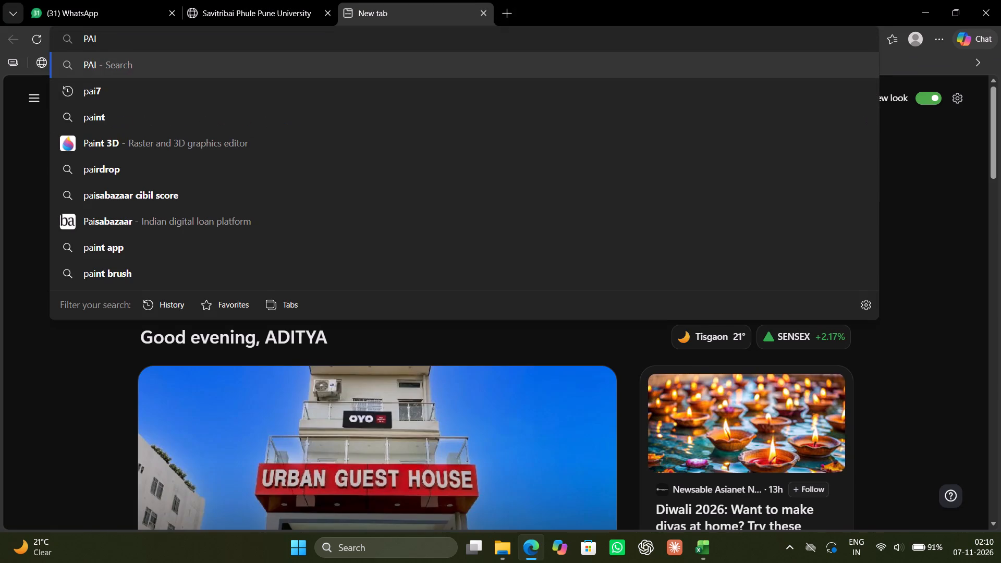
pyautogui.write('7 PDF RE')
pyautogui.click(270, 94)
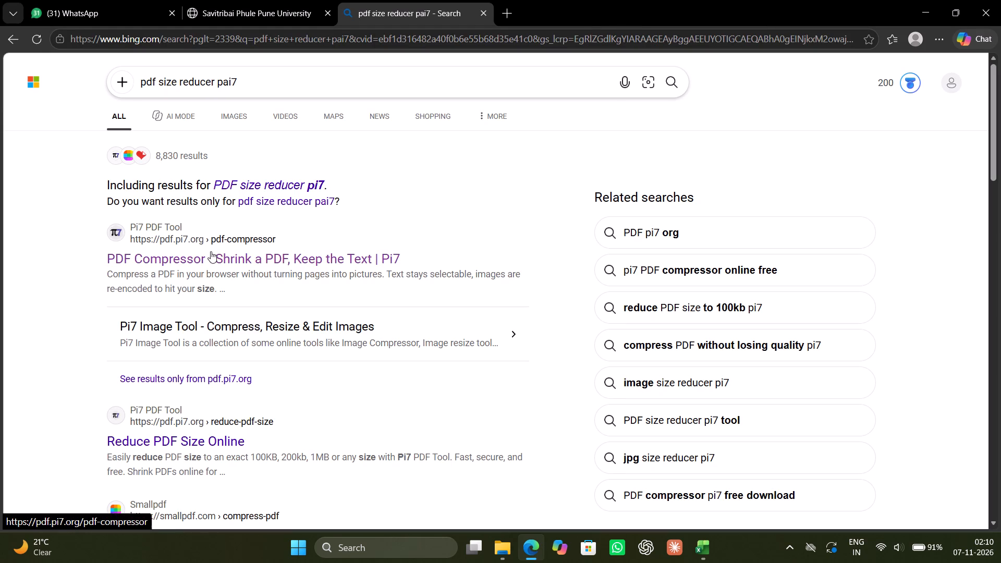
pyautogui.click(208, 251)
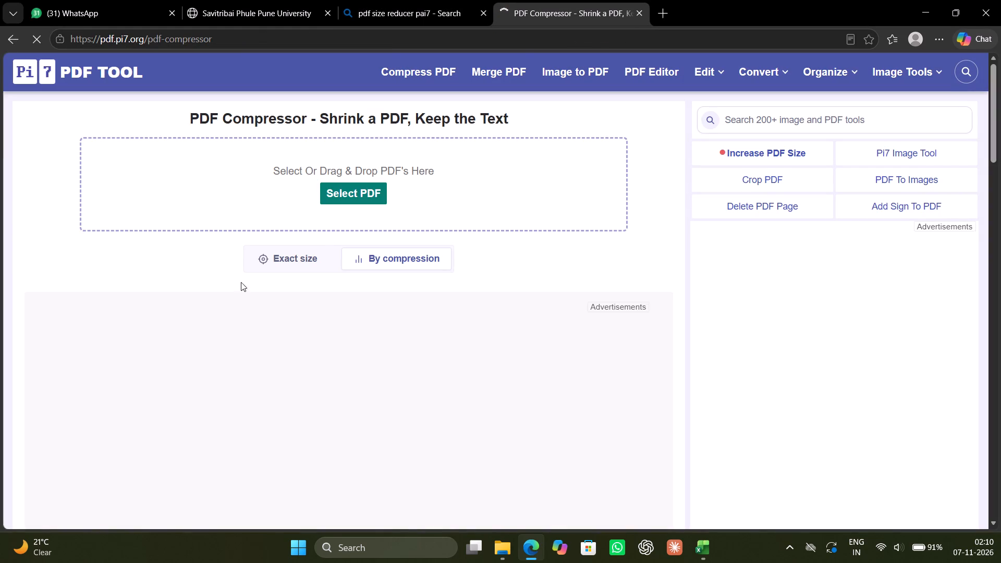
# Open file selection for the PDF to compress in the Pi7 PDF Compressor.
pyautogui.click(346, 191)
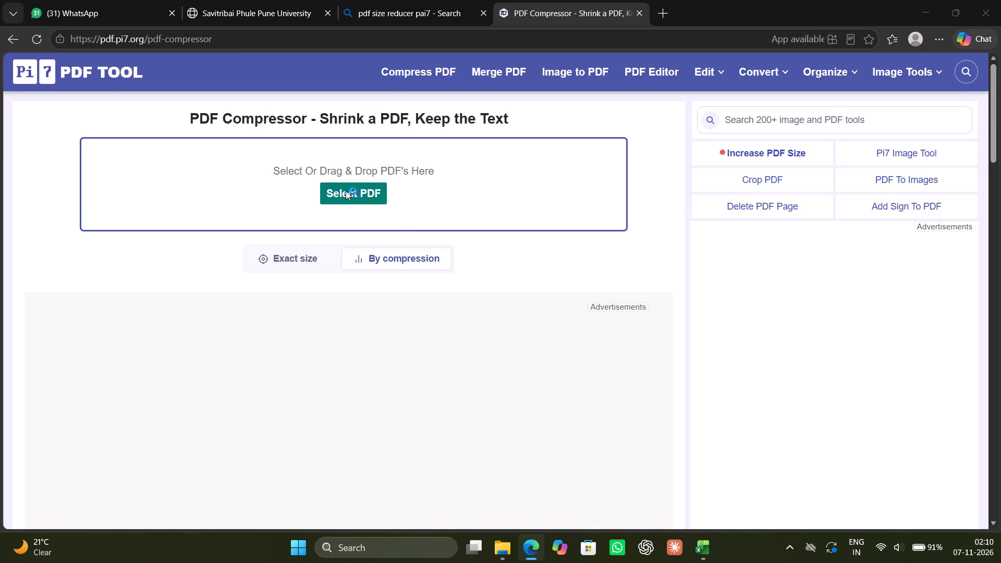
# Compress the Master attendance sheet October 2026 PDF at Medium compression and download the compressed copy.
pyautogui.click(216, 135)
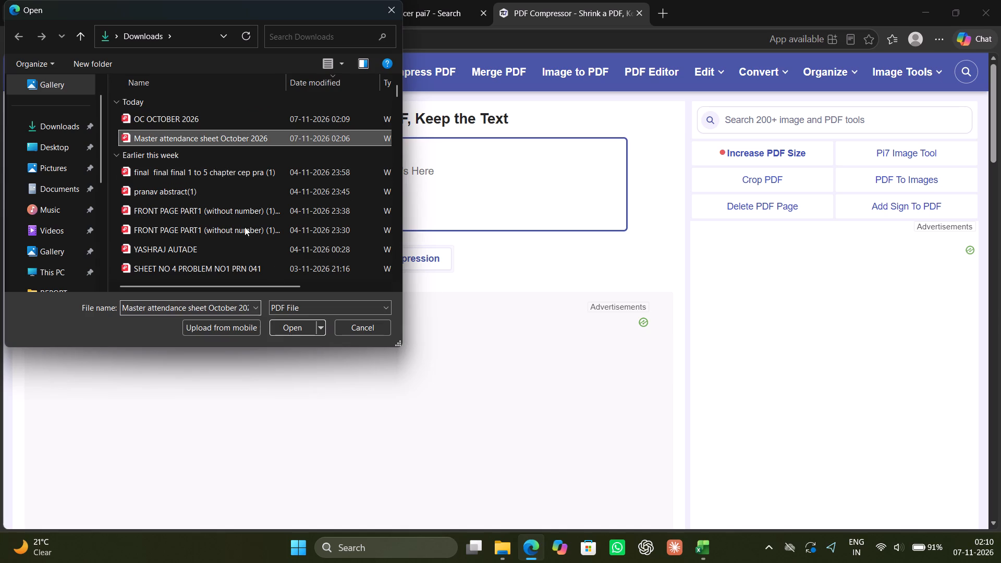
pyautogui.click(294, 321)
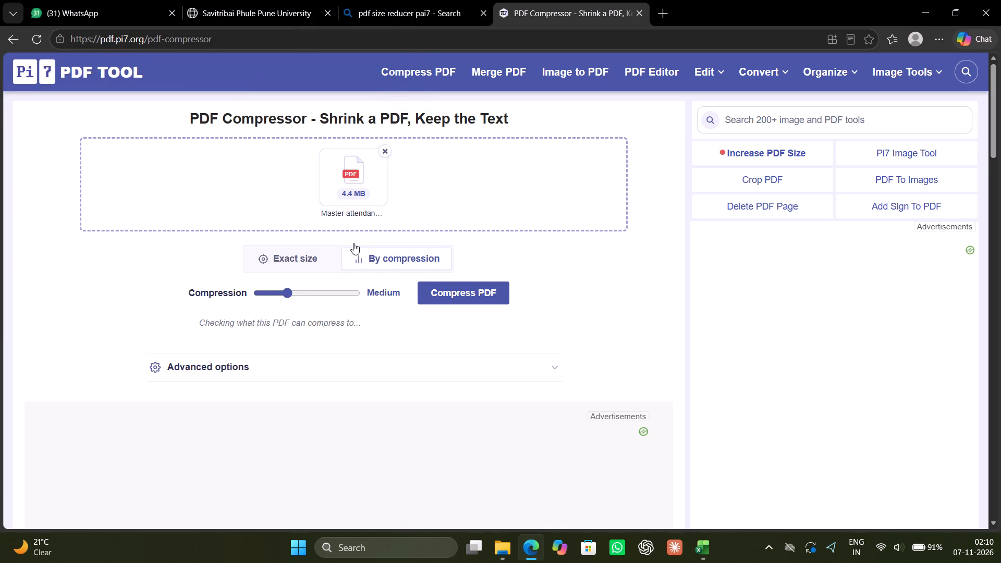
pyautogui.click(460, 299)
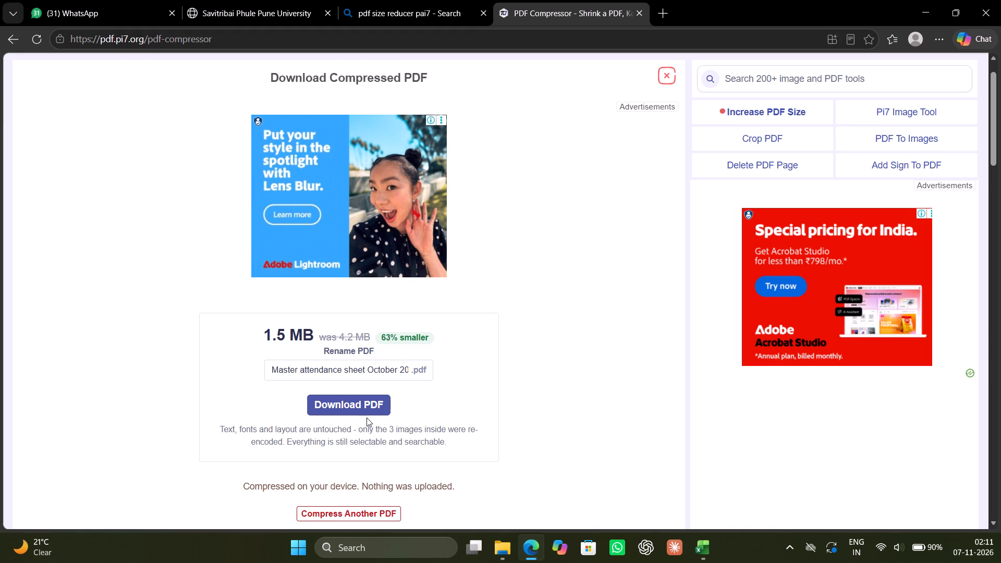
pyautogui.click(371, 410)
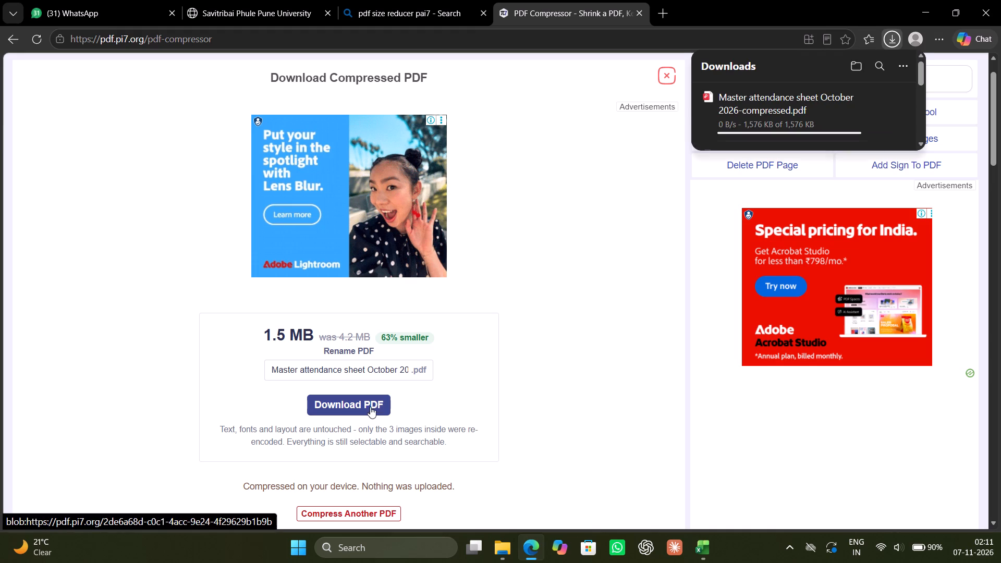
# In the university portal, attach Master attendance sheet October 2026-compressed.pdf as the combined monthly attendance sheet and upload the October documents.
pyautogui.click(259, 1)
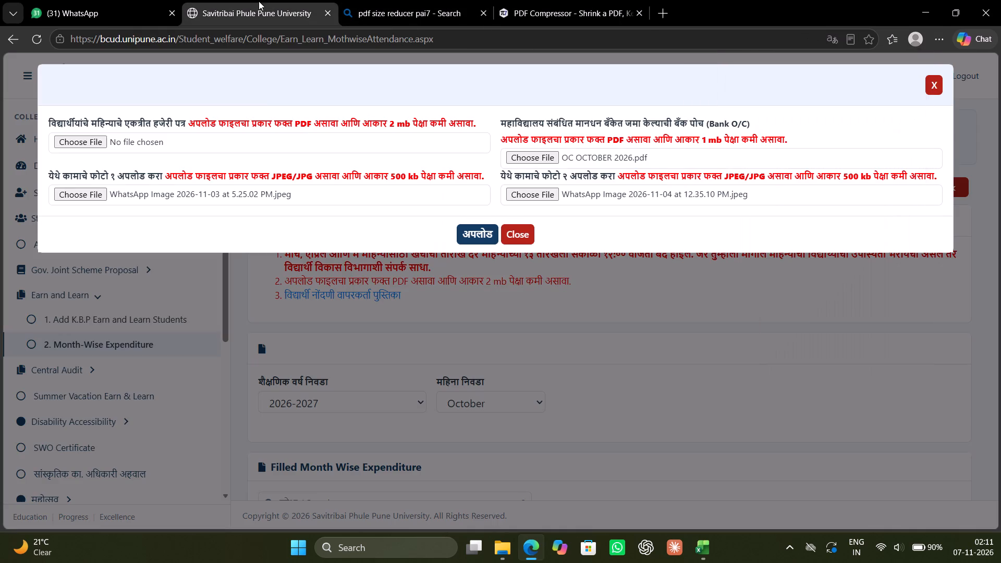
pyautogui.click(93, 137)
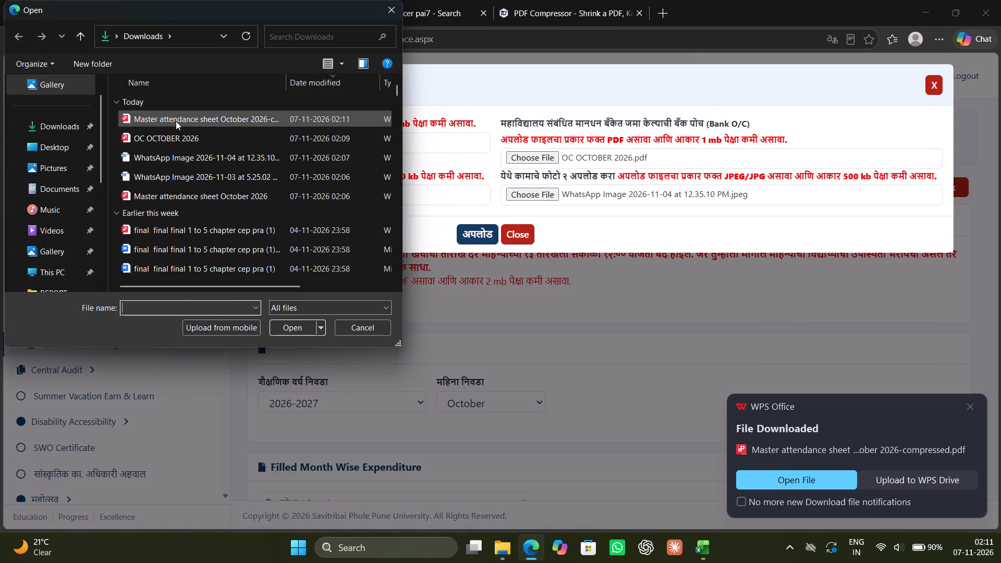
pyautogui.click(176, 121)
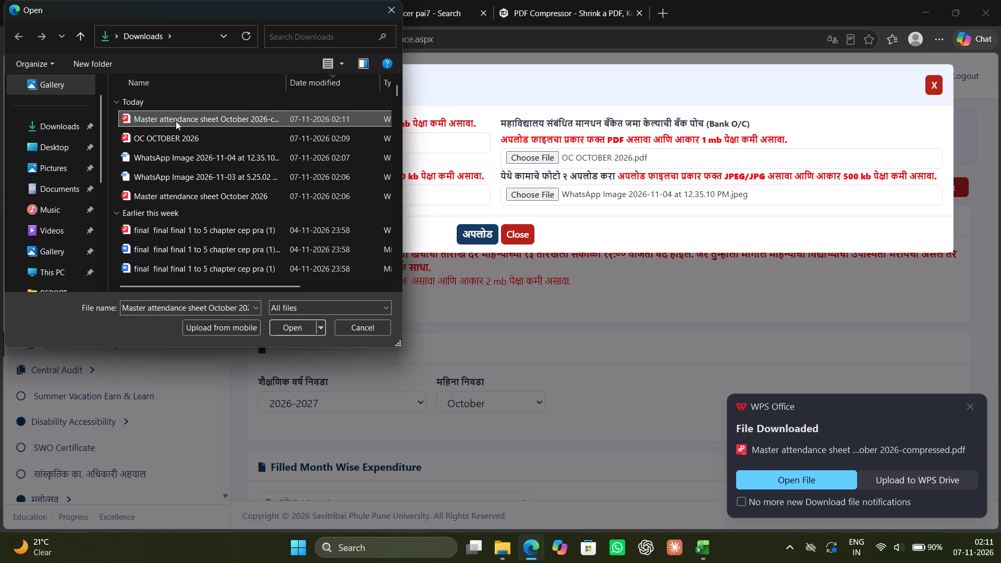
pyautogui.click(286, 324)
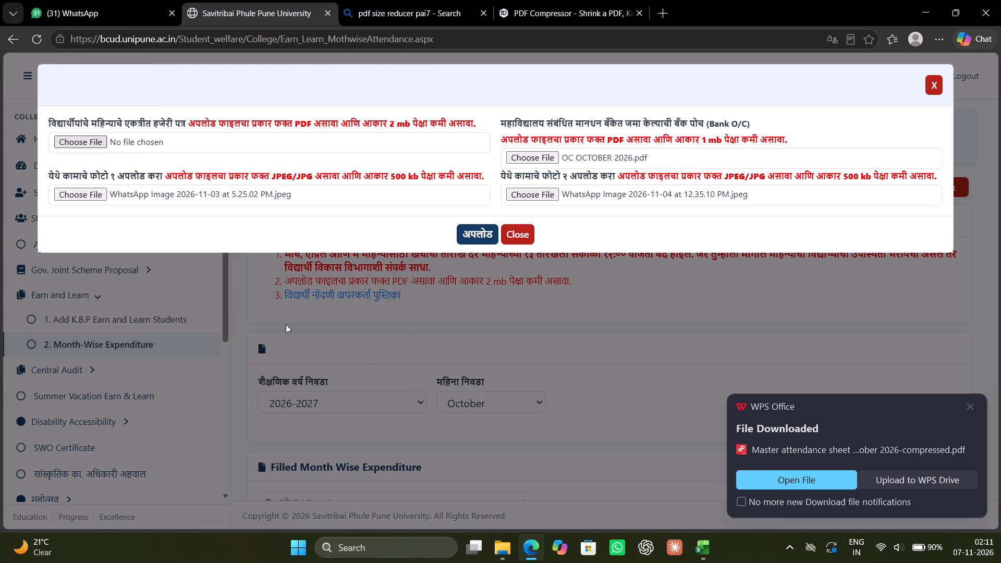
pyautogui.click(474, 228)
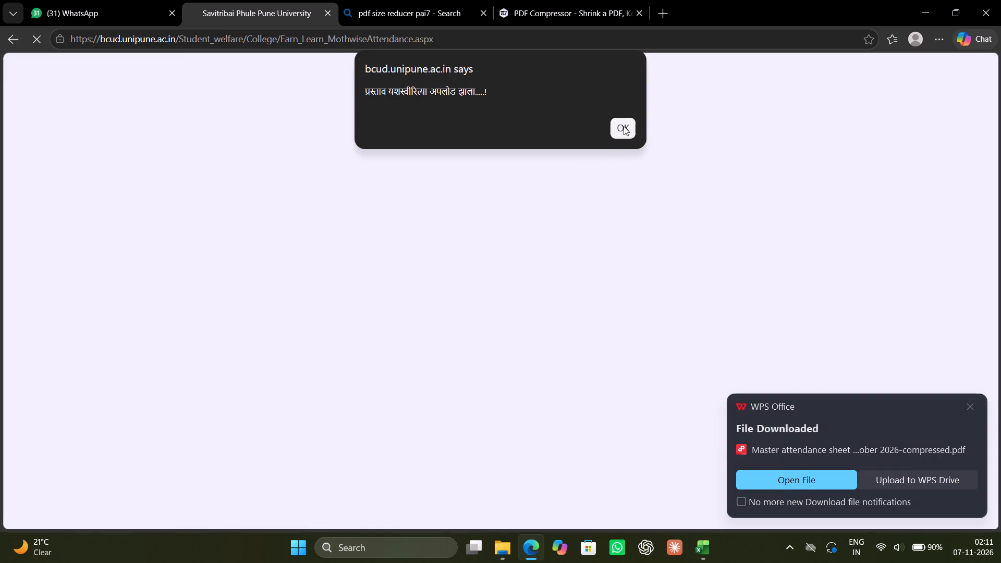
pyautogui.click(624, 126)
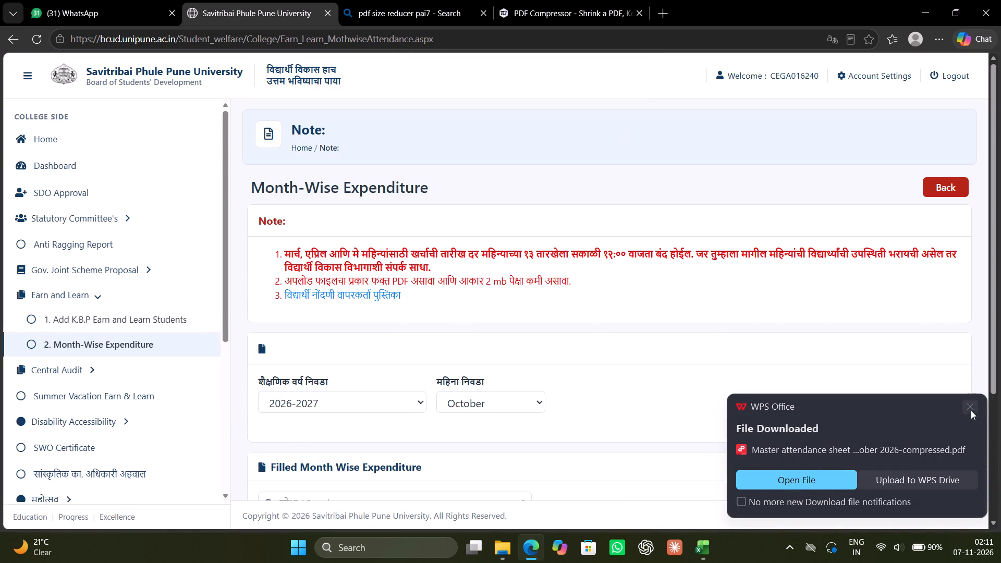
pyautogui.click(969, 404)
# Open October's uploaded documents from the filled month-wise expenditure list and look through every page of the attendance sheet.
pyautogui.scroll(-4, 772, 342)
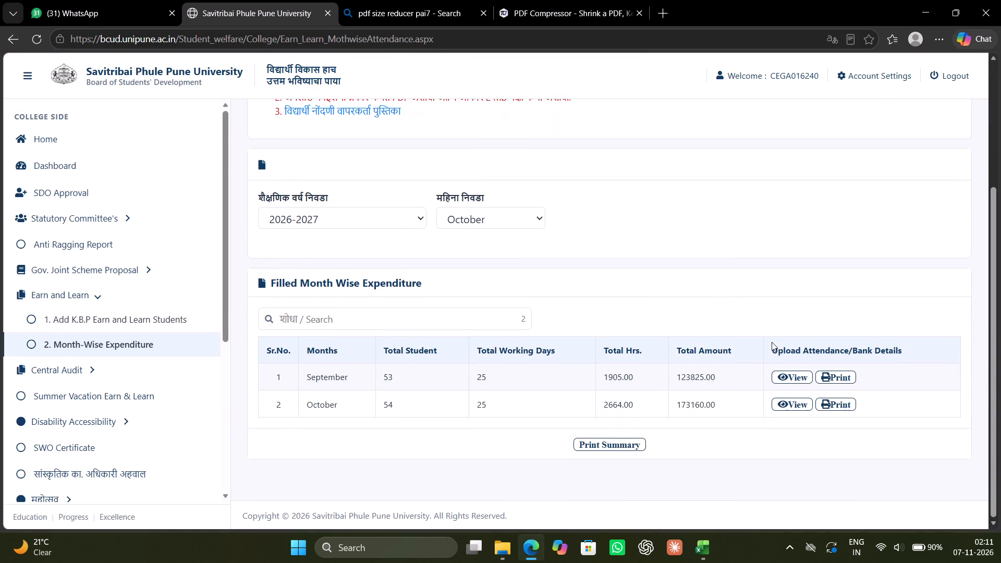
pyautogui.click(804, 413)
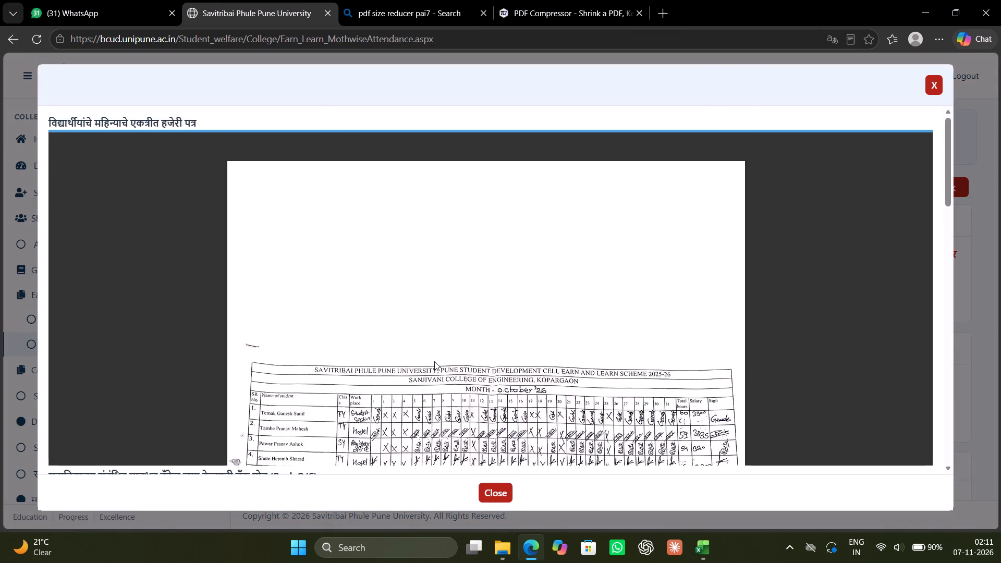
pyautogui.scroll(-2, 434, 361)
pyautogui.scroll(3, 434, 361)
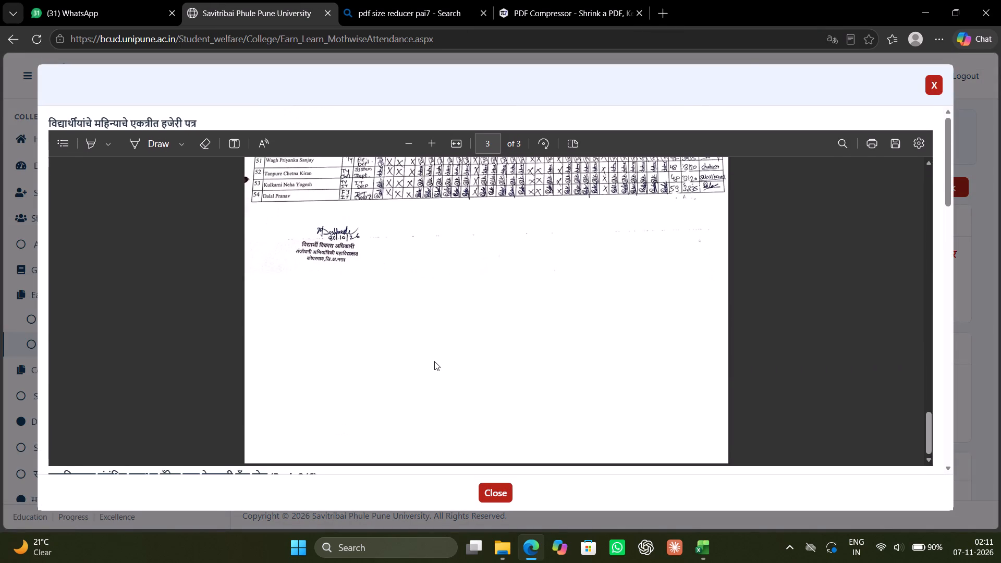
pyautogui.scroll(9, 434, 361)
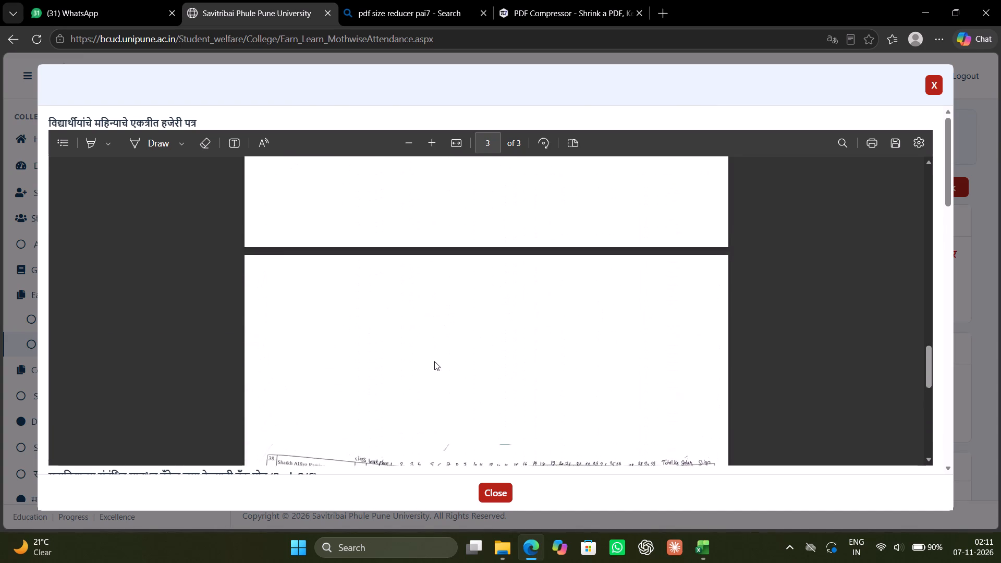
pyautogui.scroll(7, 434, 361)
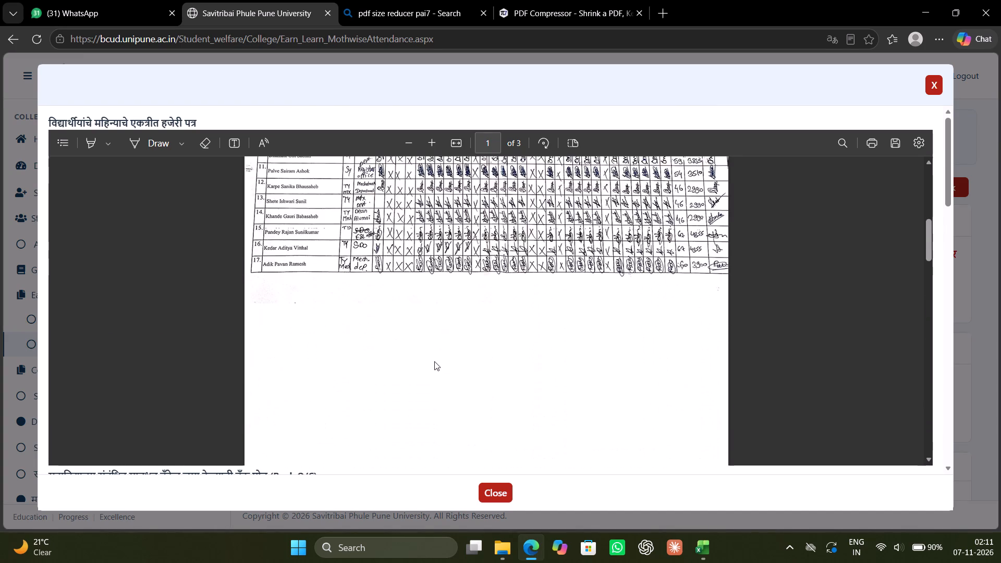
pyautogui.scroll(4, 434, 361)
pyautogui.scroll(-9, 434, 361)
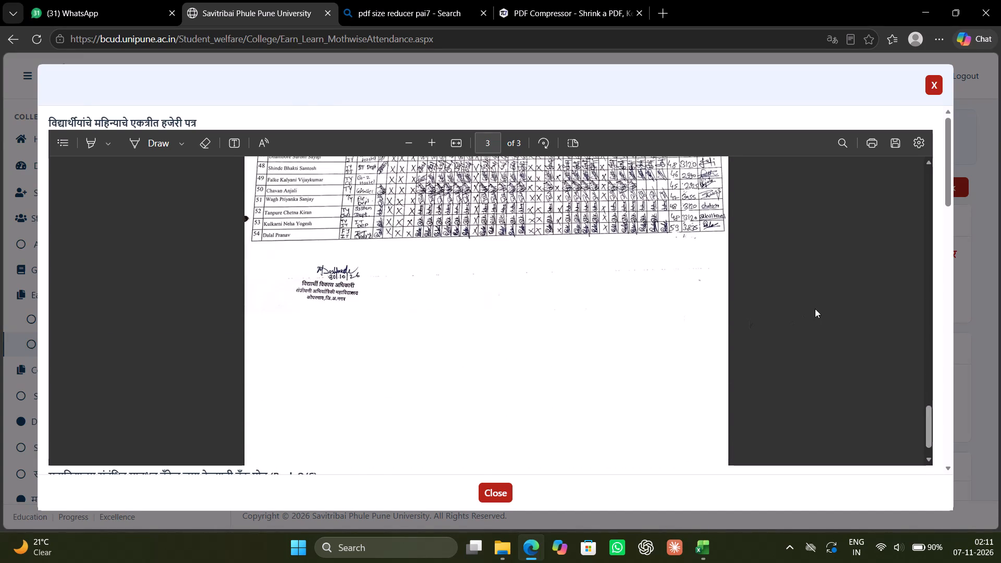
# Review the uploaded October bank deposit letters (Bank O/C), reading their date, subject and credited amount.
pyautogui.scroll(-4, 815, 309)
pyautogui.scroll(-6, 801, 492)
pyautogui.scroll(-3, 179, 371)
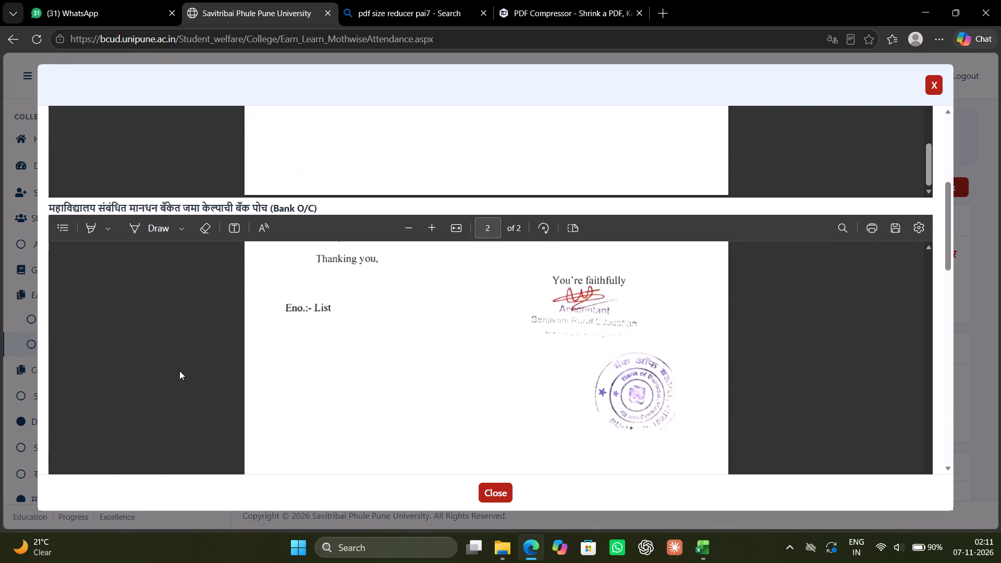
pyautogui.scroll(-4, 179, 371)
pyautogui.scroll(3, 398, 244)
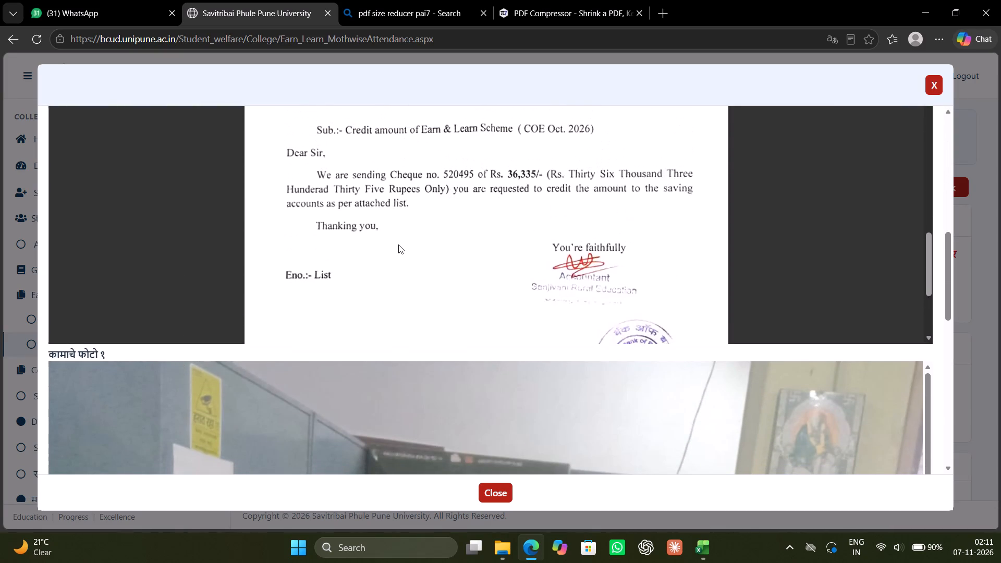
pyautogui.scroll(9, 398, 244)
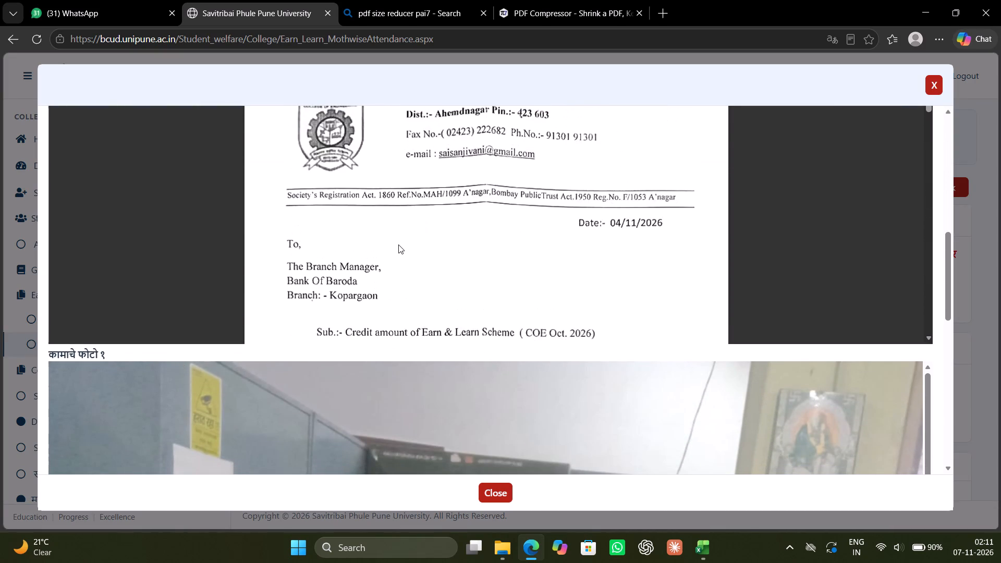
pyautogui.scroll(3, 398, 244)
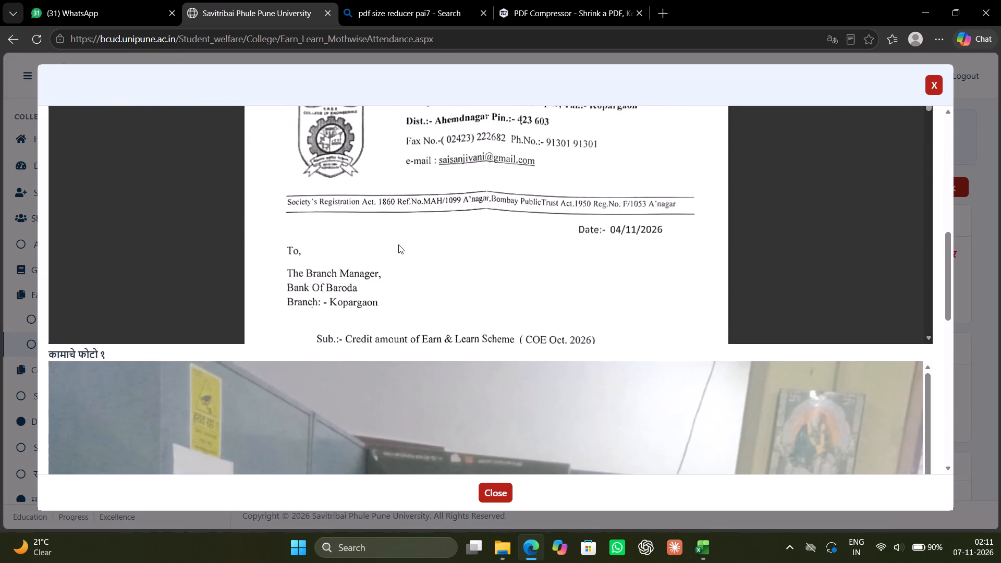
# Look over both uploaded October work photos and close the document view.
pyautogui.scroll(-9, 398, 244)
pyautogui.scroll(-4, 823, 176)
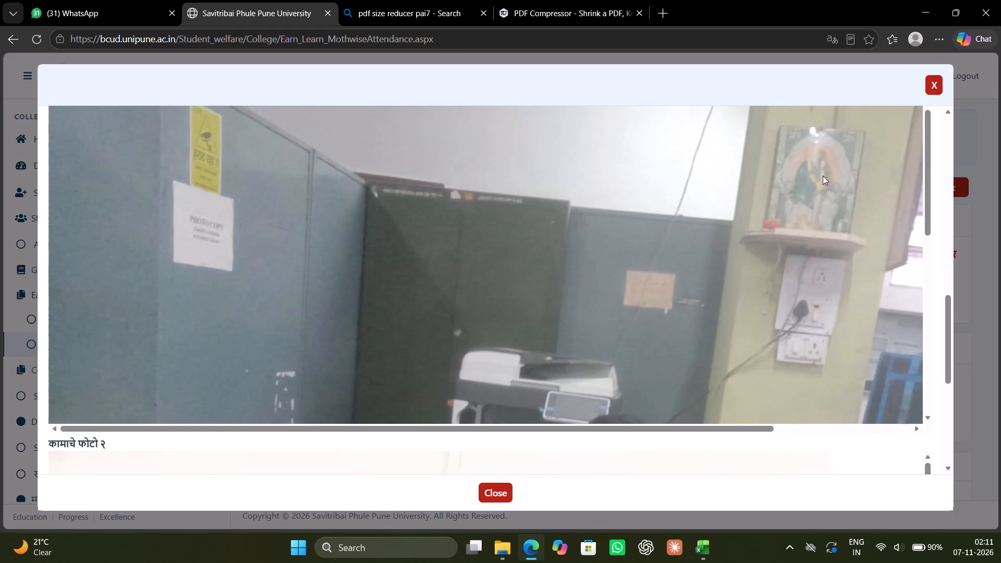
pyautogui.scroll(-6, 717, 400)
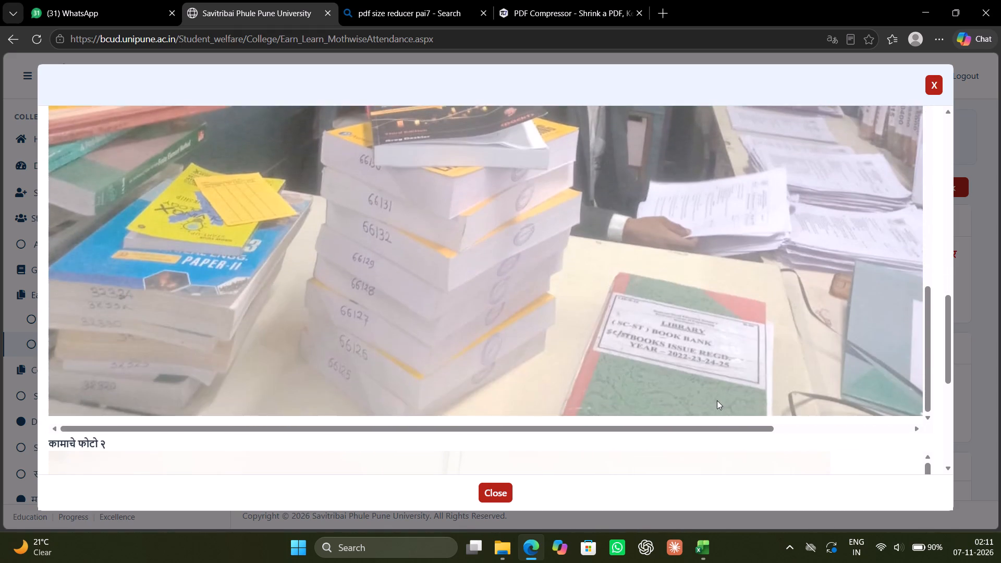
pyautogui.scroll(-12, 717, 400)
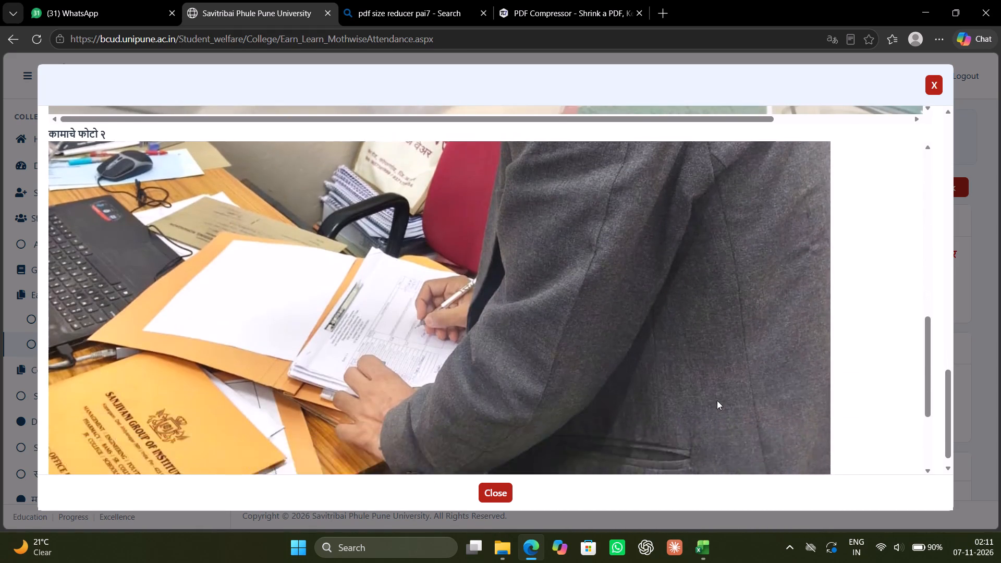
pyautogui.scroll(-7, 717, 400)
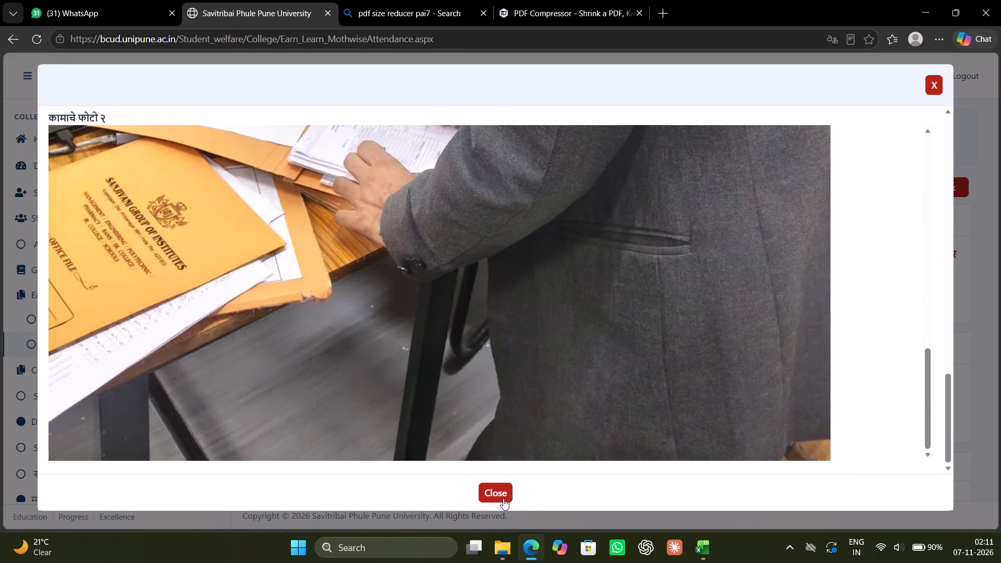
pyautogui.click(503, 498)
# Open September's uploaded documents from the month-wise expenditure list and examine its attendance sheet for comparison.
pyautogui.scroll(1, 817, 298)
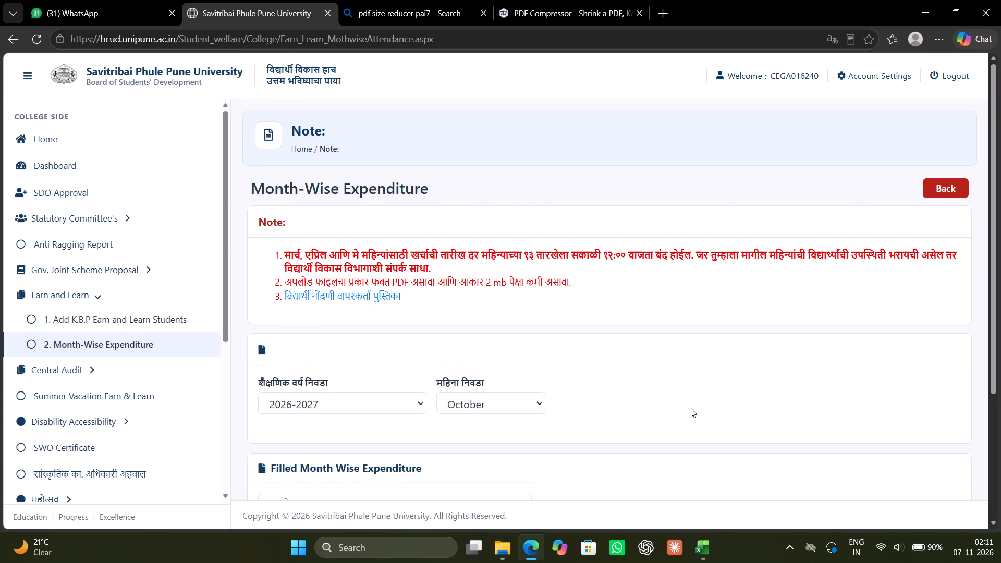
pyautogui.scroll(-3, 691, 408)
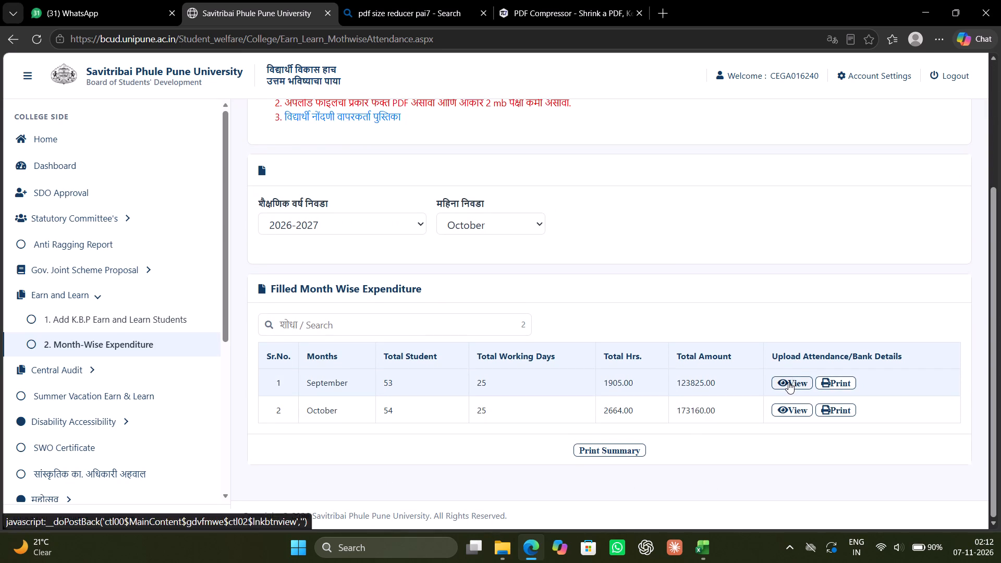
pyautogui.click(788, 382)
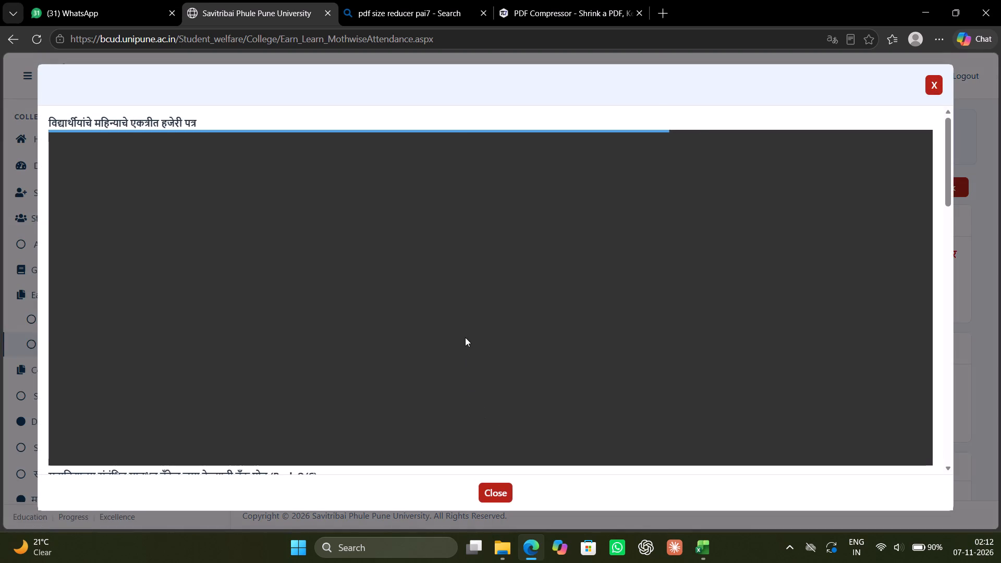
pyautogui.scroll(3, 465, 337)
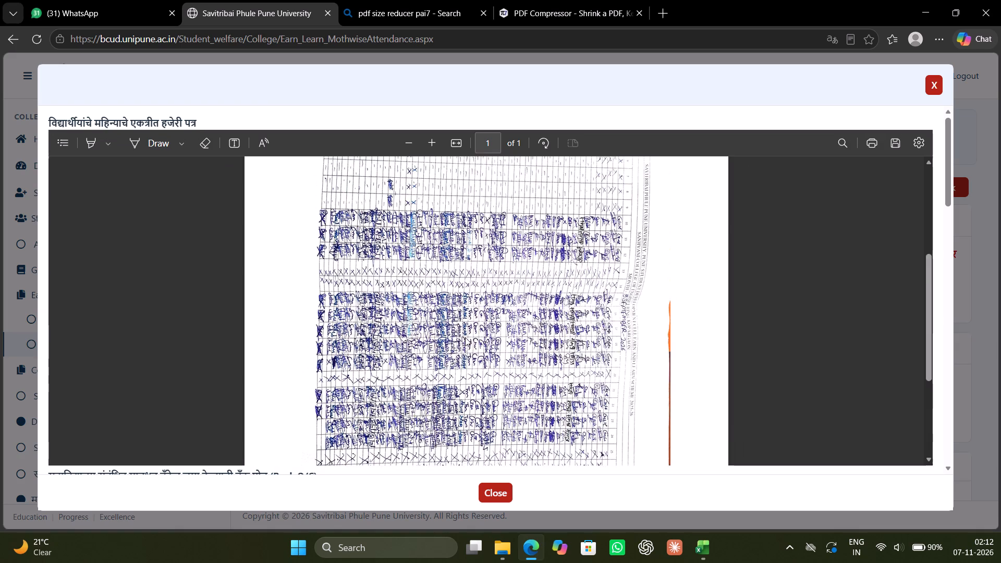
pyautogui.scroll(4, 465, 337)
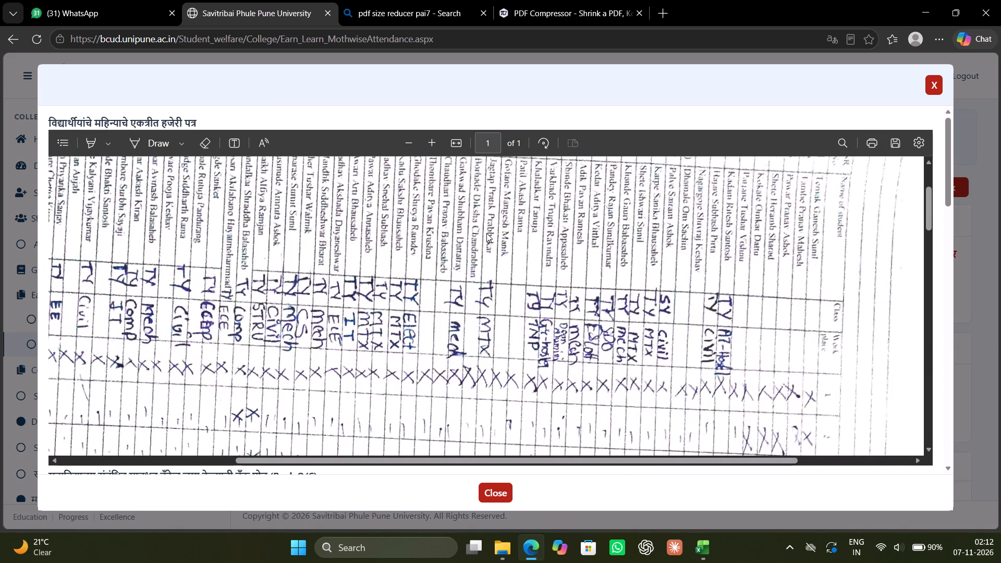
pyautogui.scroll(1, 486, 233)
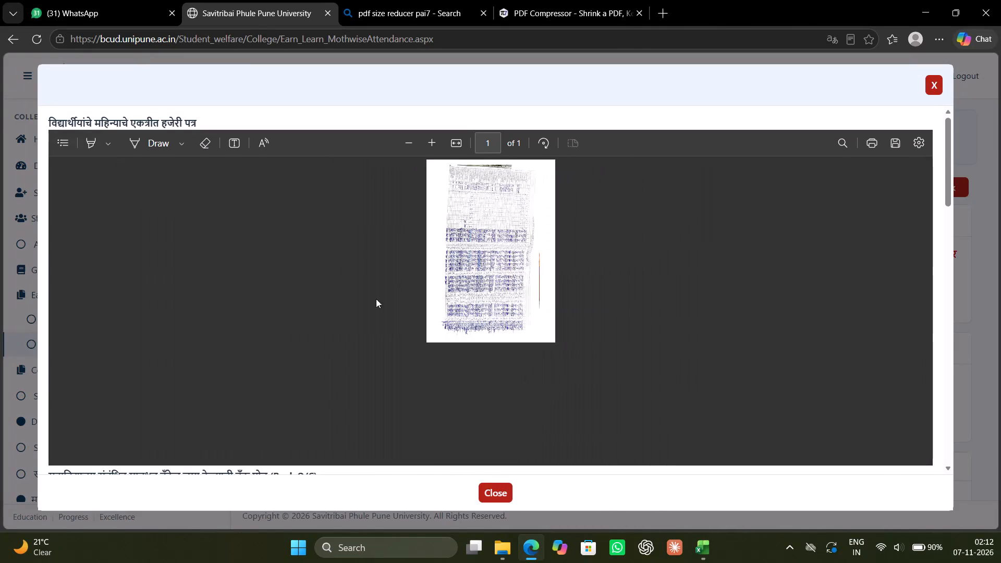
# Read both September bank deposit letters, checking their cheque details, amounts and signatures.
pyautogui.scroll(-5, 322, 334)
pyautogui.scroll(3, 322, 334)
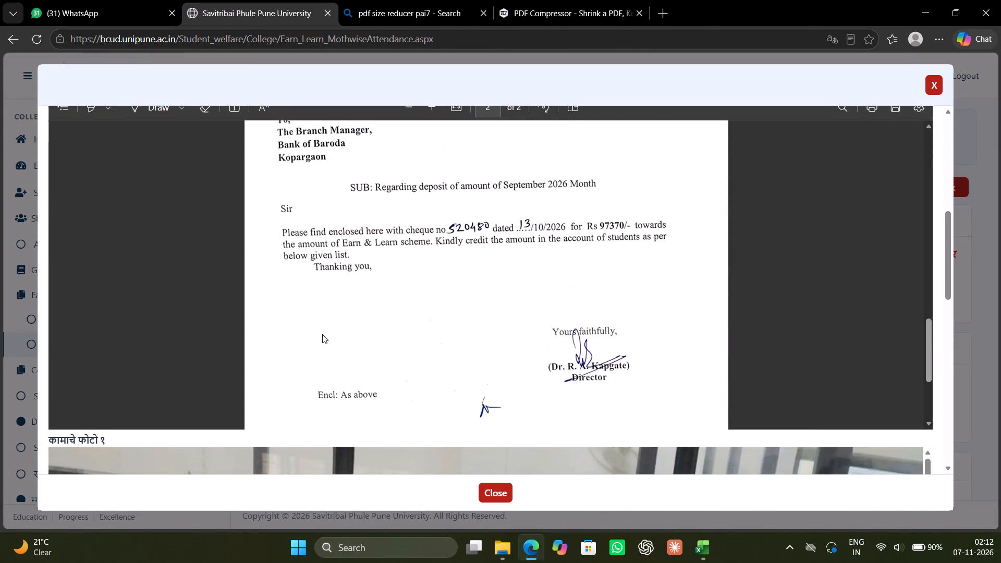
pyautogui.scroll(7, 322, 334)
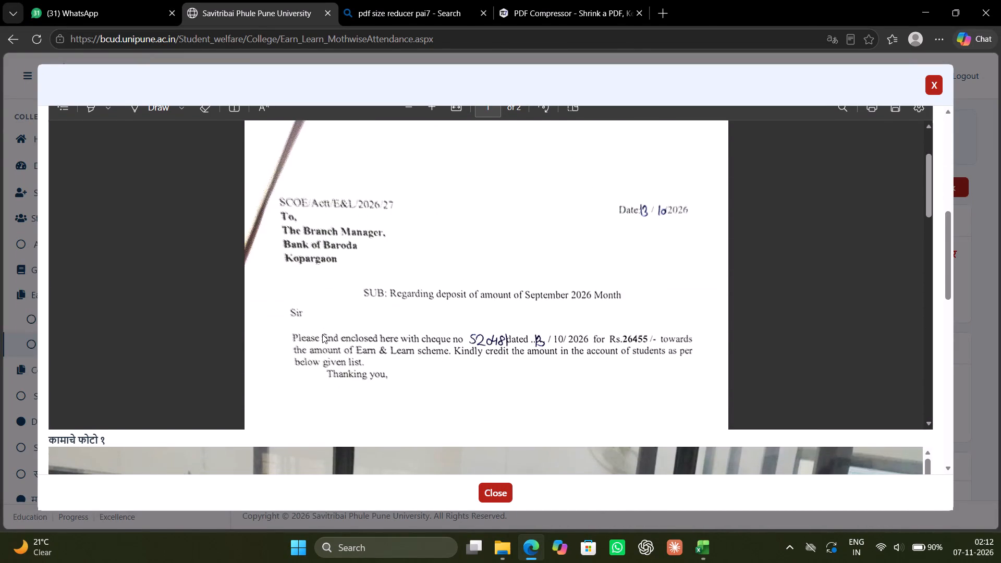
pyautogui.scroll(1, 322, 334)
pyautogui.scroll(-12, 322, 334)
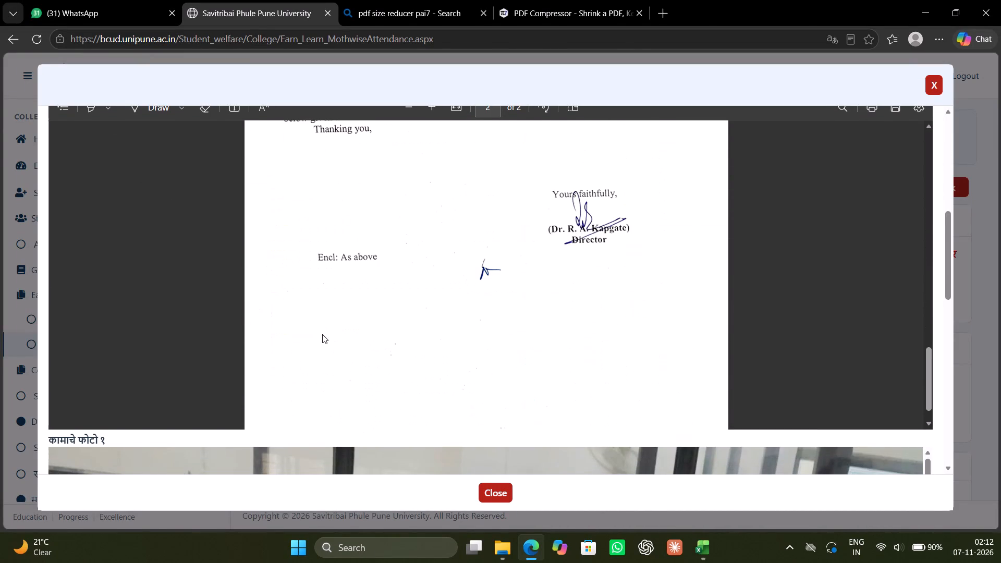
# Examine September's first work photo (कामाचे फोटो १), including its location and date stamp.
pyautogui.scroll(-7, 165, 435)
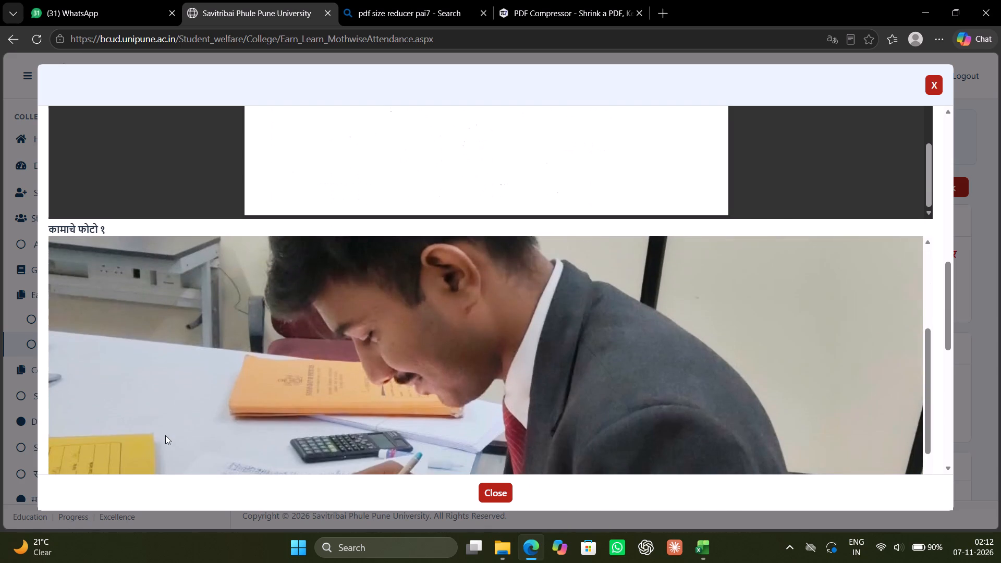
pyautogui.scroll(-1, 165, 435)
pyautogui.scroll(-2, 123, 223)
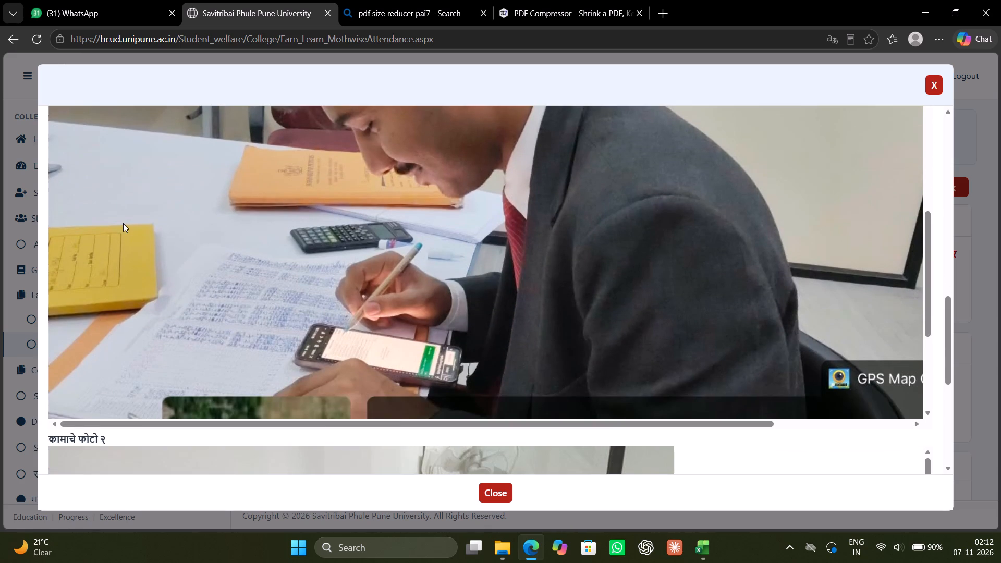
pyautogui.scroll(-5, 123, 223)
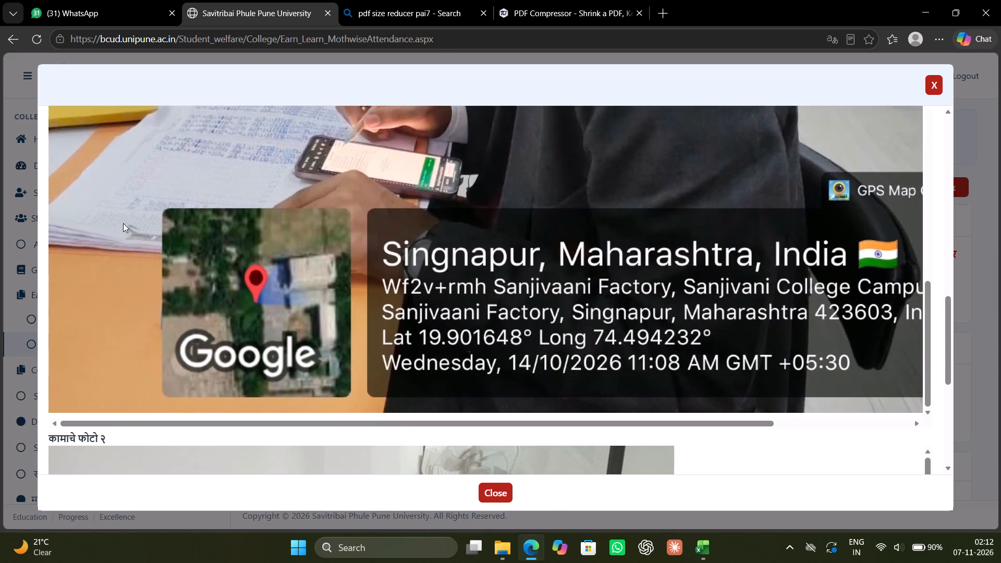
# Inspect September's second work photo (कामाचे फोटो २) over its full height.
pyautogui.scroll(-7, 123, 223)
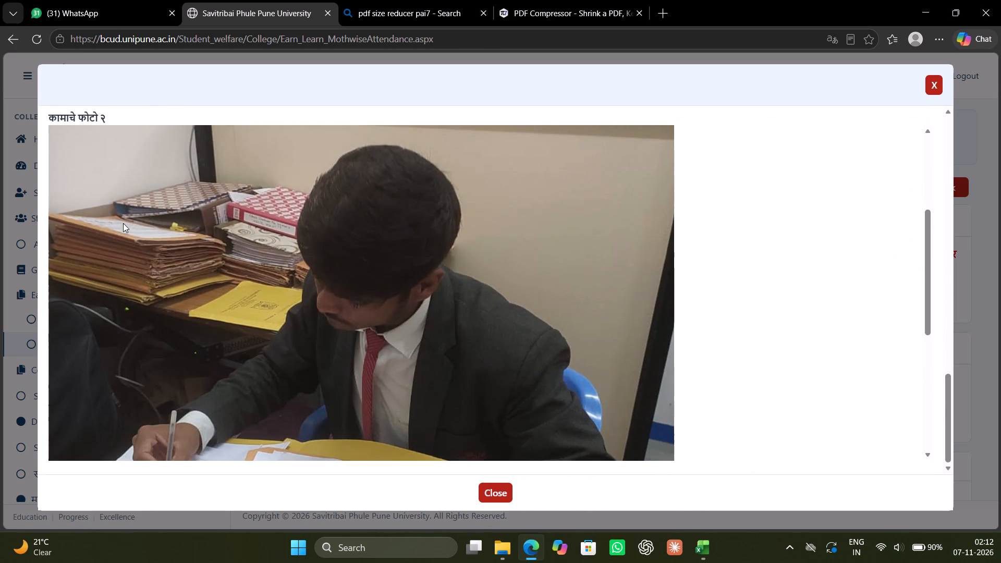
pyautogui.scroll(-1, 123, 223)
pyautogui.scroll(2, 123, 223)
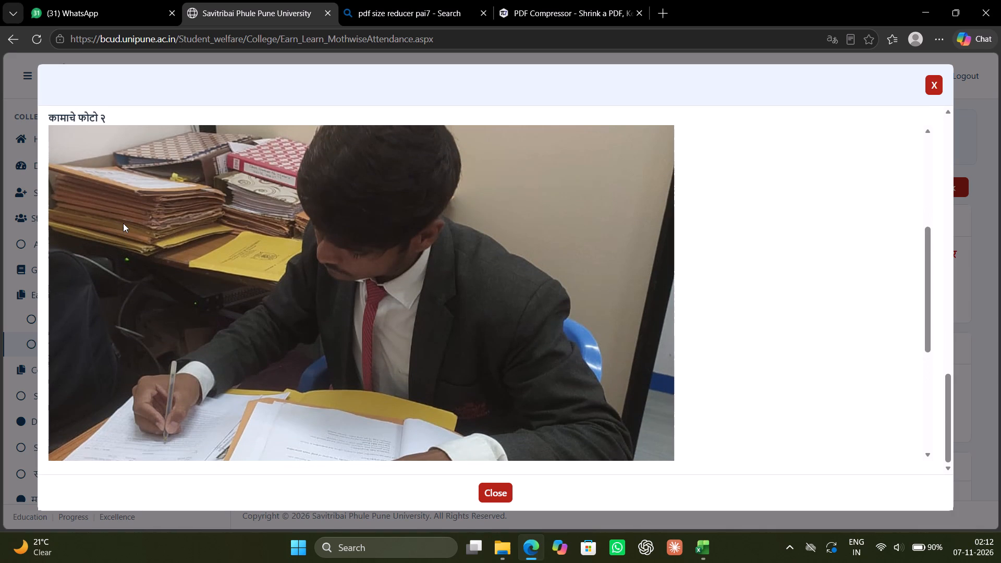
pyautogui.scroll(-2, 123, 223)
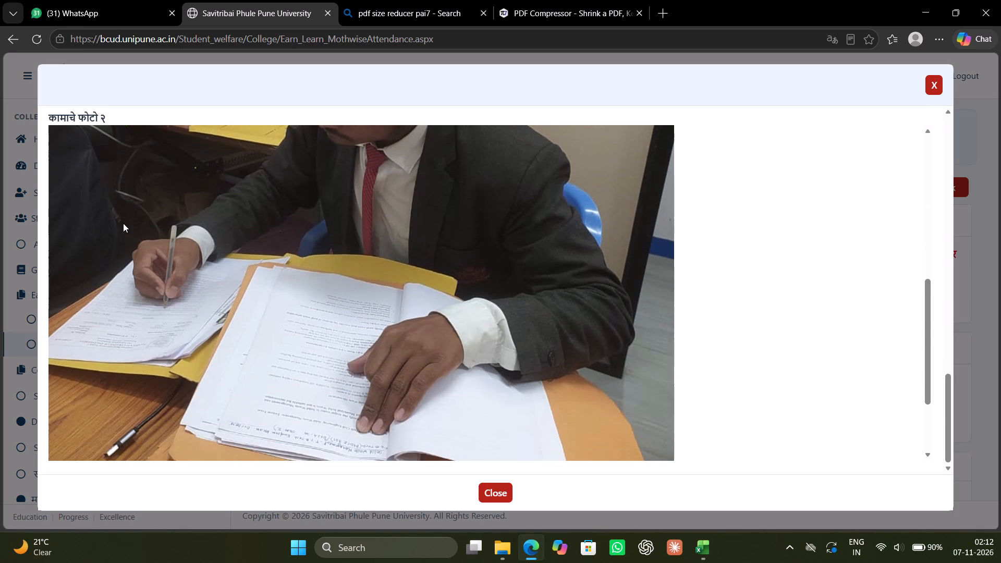
pyautogui.scroll(-1, 123, 223)
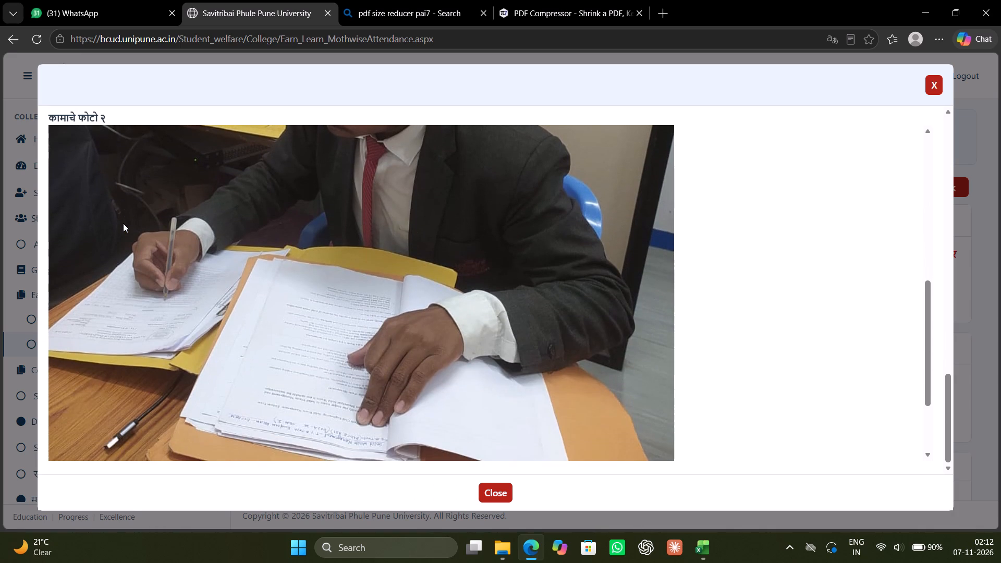
pyautogui.scroll(-5, 123, 223)
pyautogui.scroll(5, 123, 223)
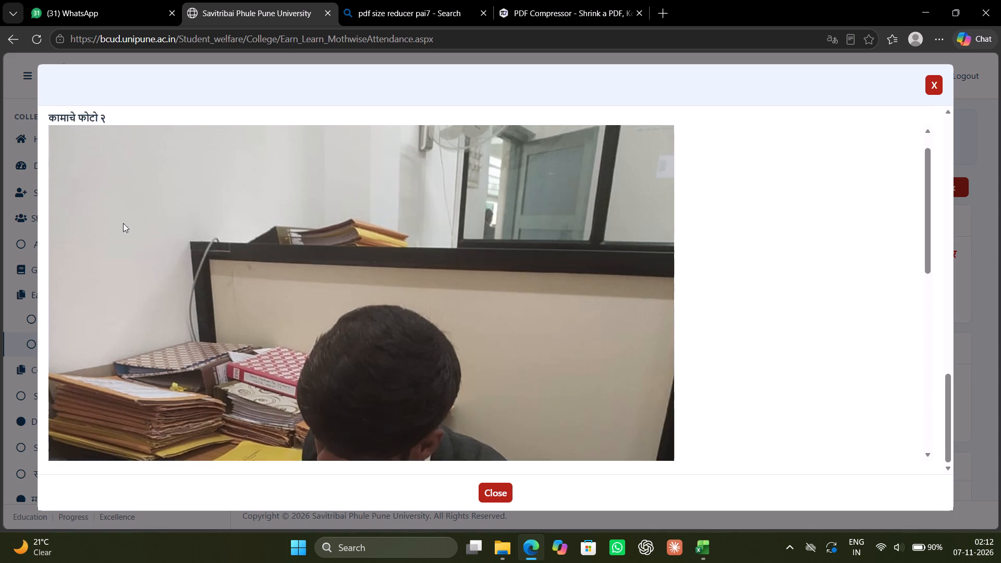
# Recheck both September work photos, close the document view and return to the filled month-wise expenditure list.
pyautogui.scroll(10, 123, 223)
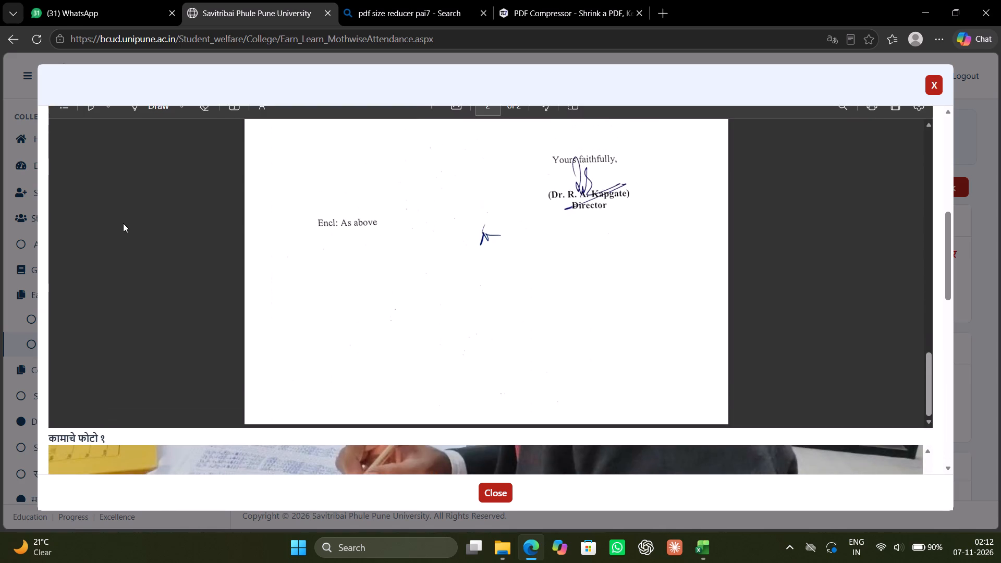
pyautogui.scroll(-3, 123, 223)
pyautogui.scroll(3, 154, 312)
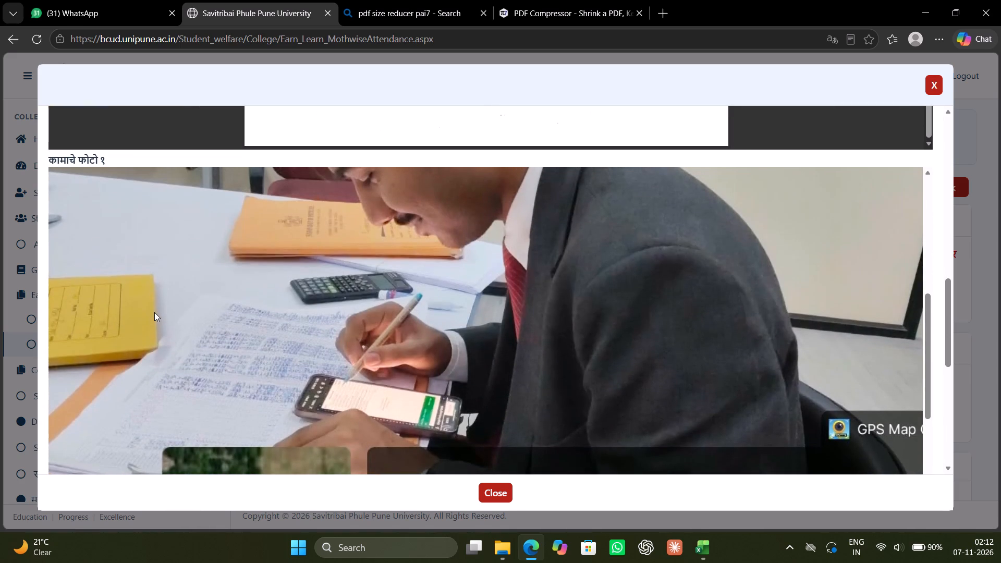
pyautogui.scroll(2, 154, 312)
pyautogui.scroll(-2, 154, 312)
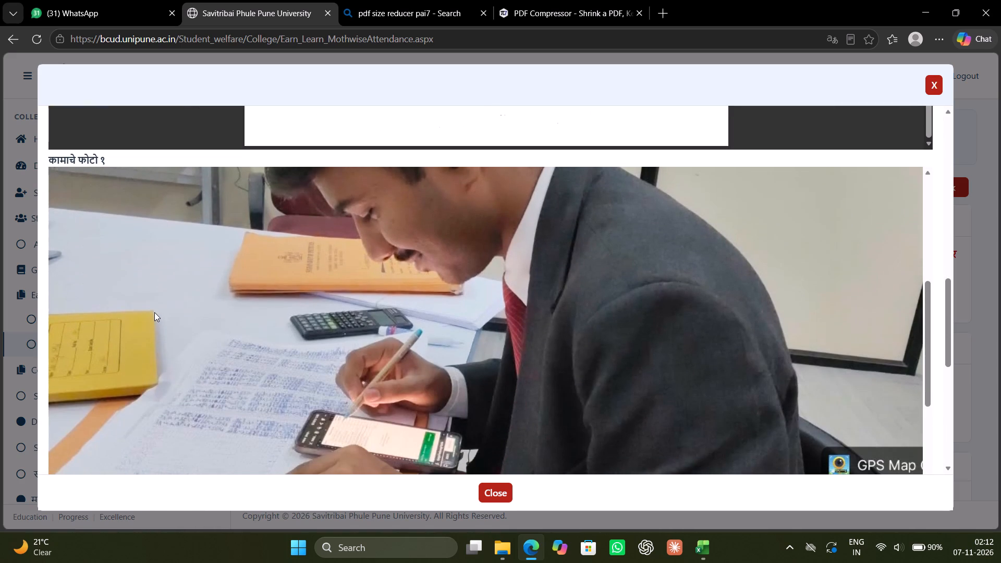
pyautogui.scroll(-7, 404, 136)
pyautogui.scroll(-3, 410, 241)
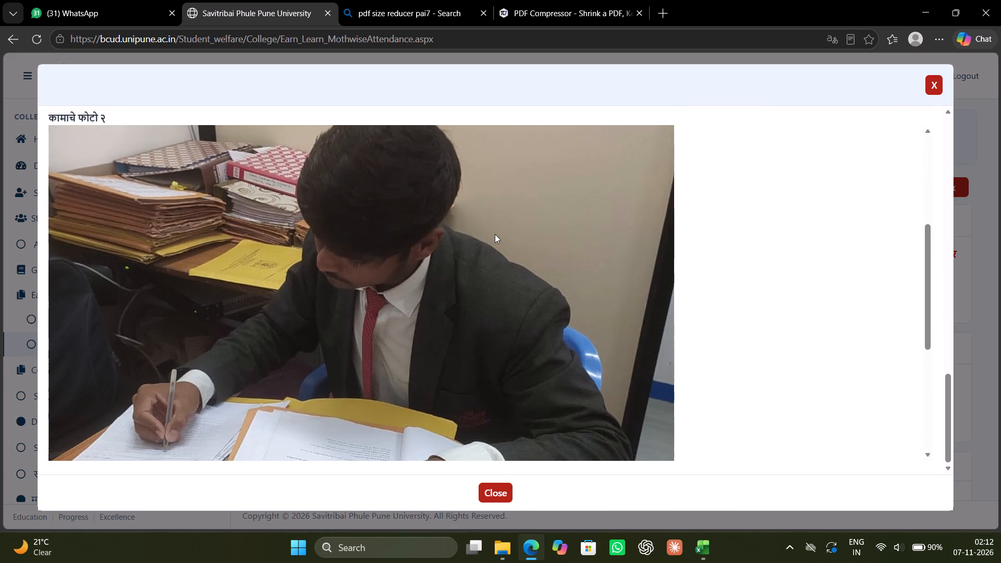
pyautogui.click(938, 74)
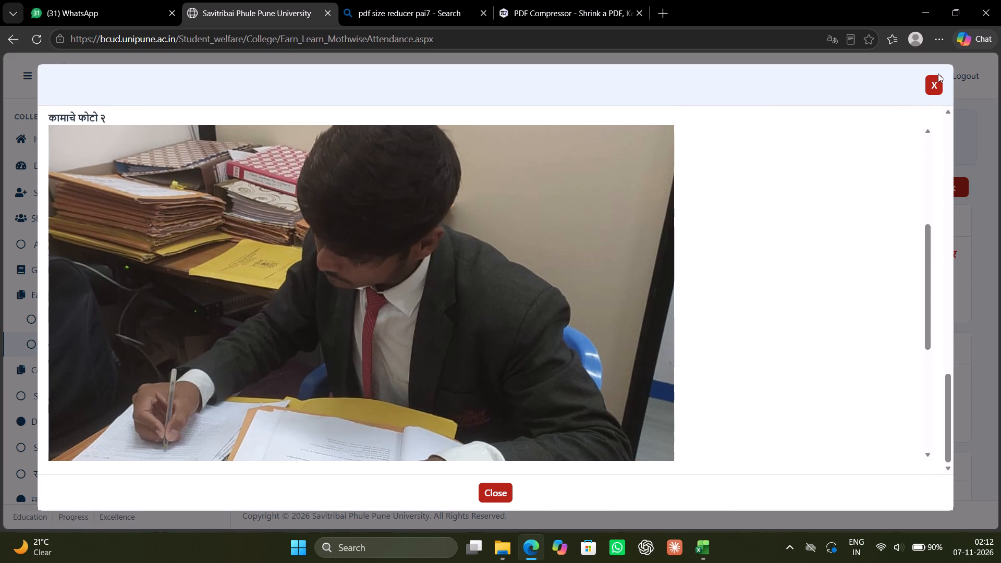
pyautogui.click(934, 82)
pyautogui.scroll(-3, 563, 349)
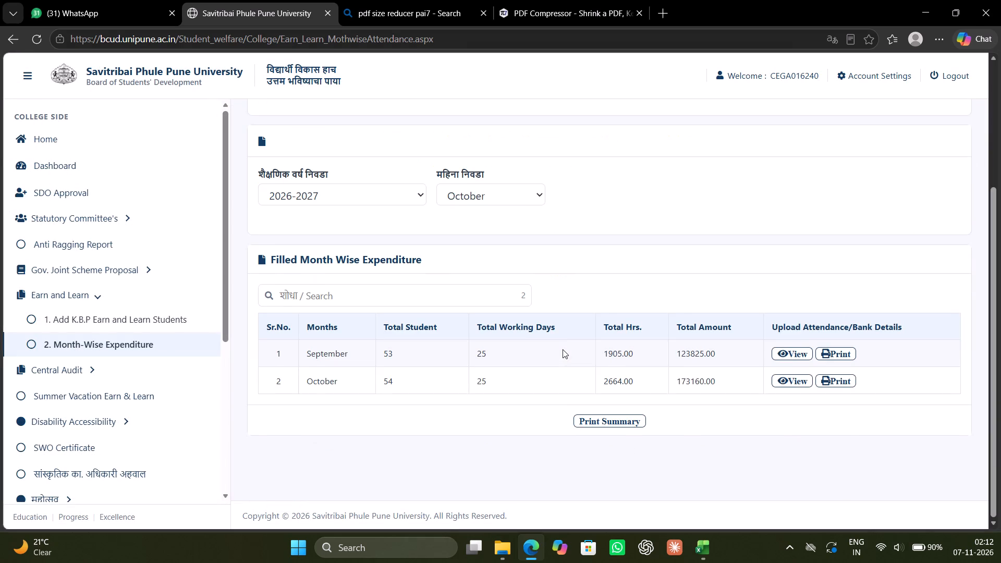